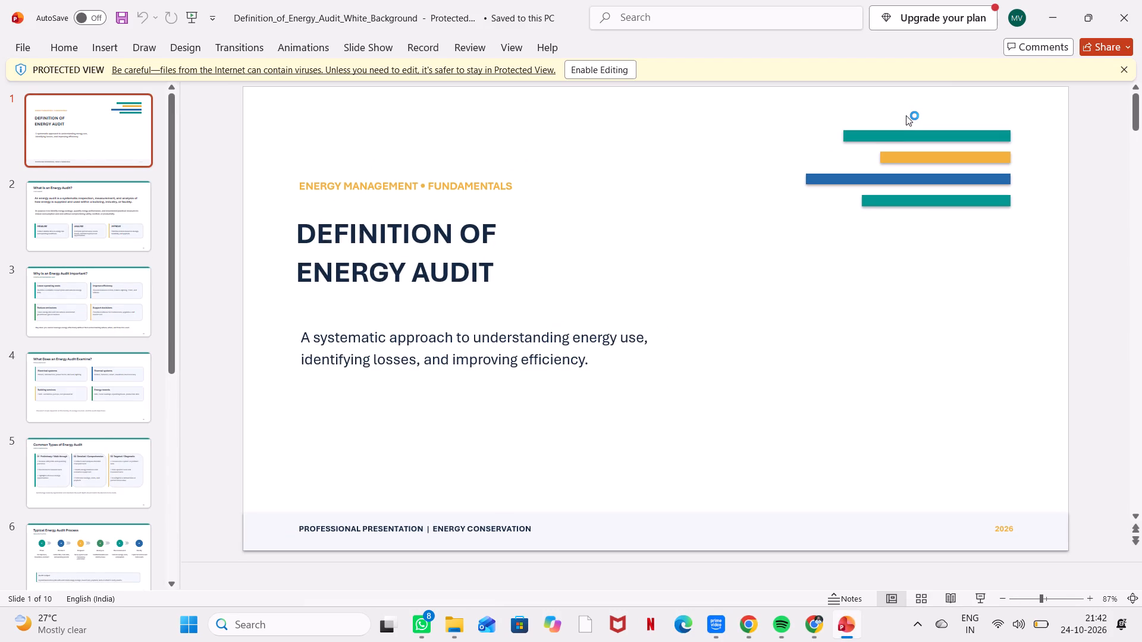
click(607, 71)
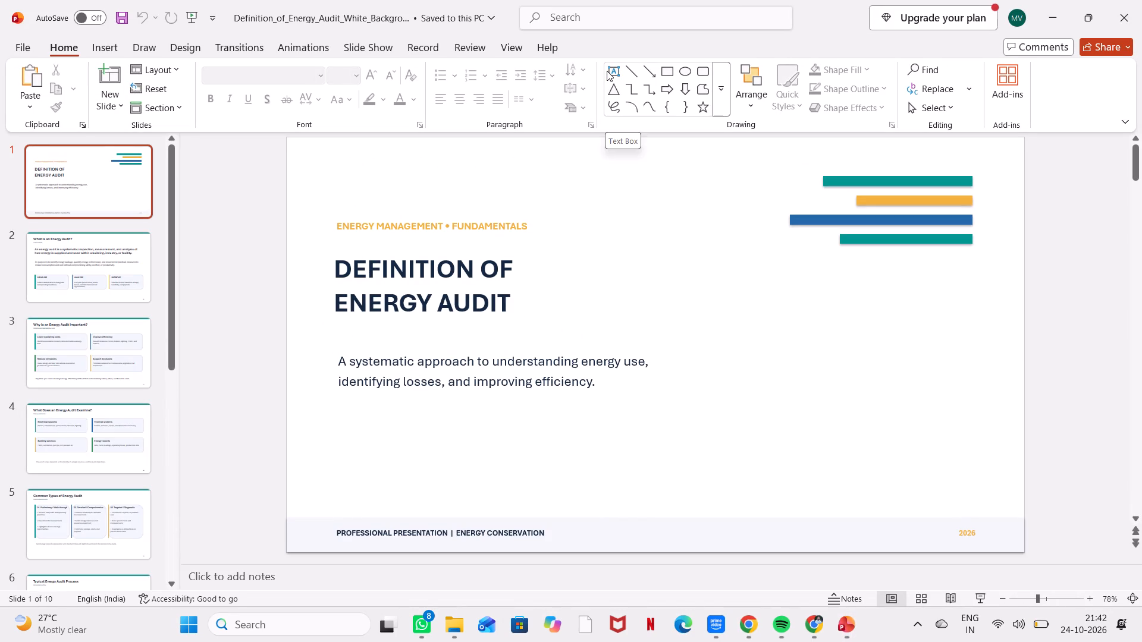
Delete the "ENERGY MANAGEMENT • FUNDAMENTALS" text above the title on slide 1.
double_click(541, 225)
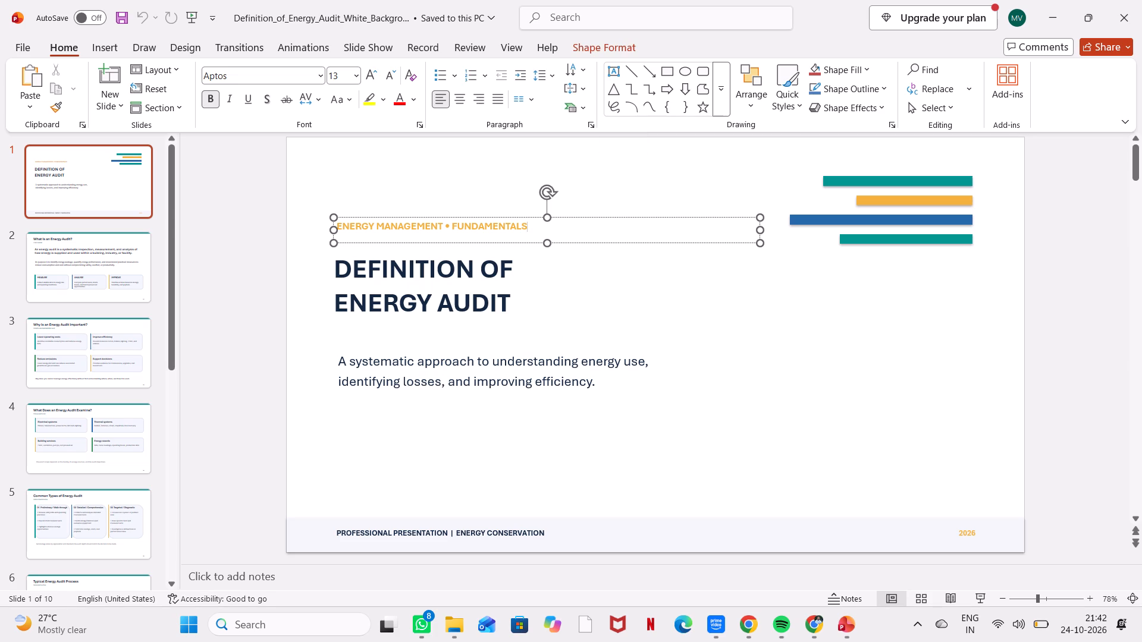
key(ctrl+a)
key(BackSpace)
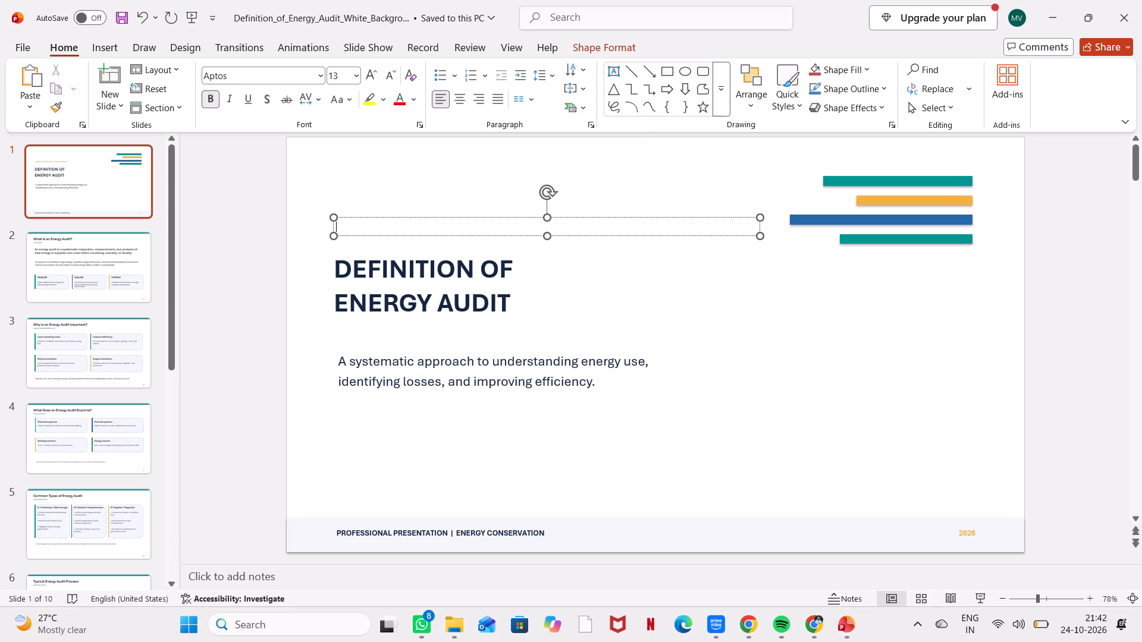
click(564, 293)
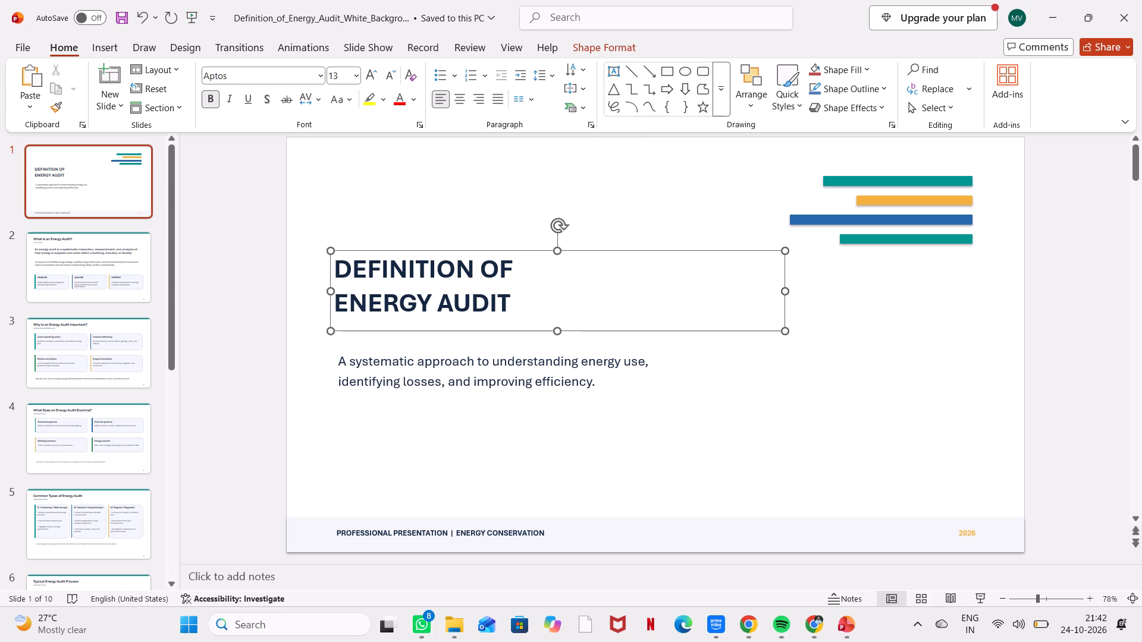
Delete the subtitle text "A systematic approach to understanding energy use, identifying losses, and improving efficiency." from slide 1.
click(605, 390)
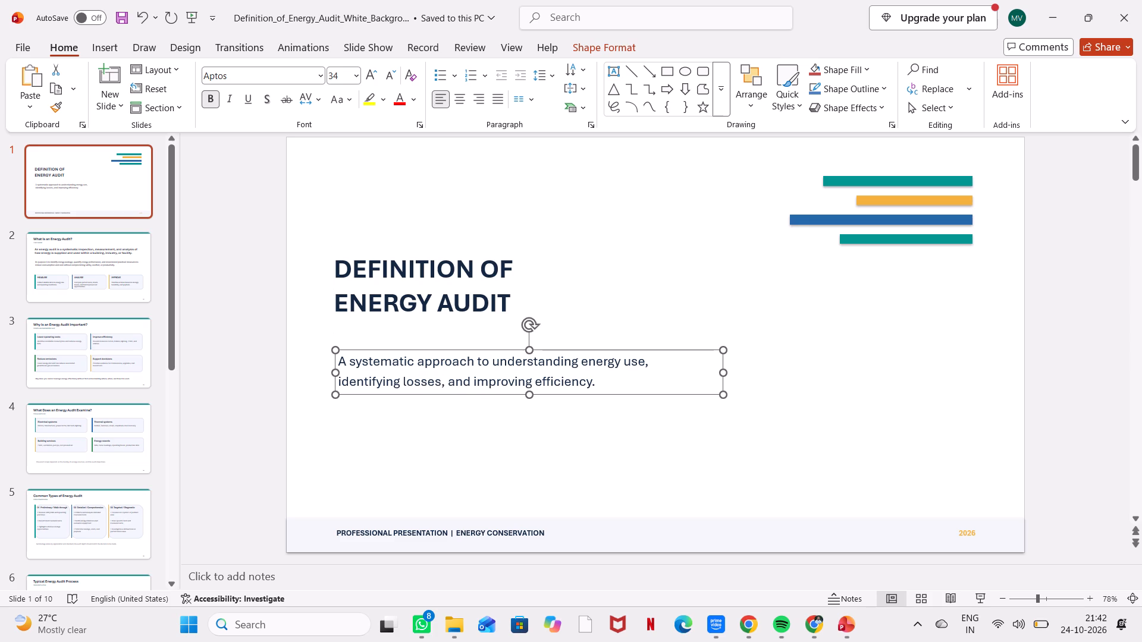
key(ctrl+a)
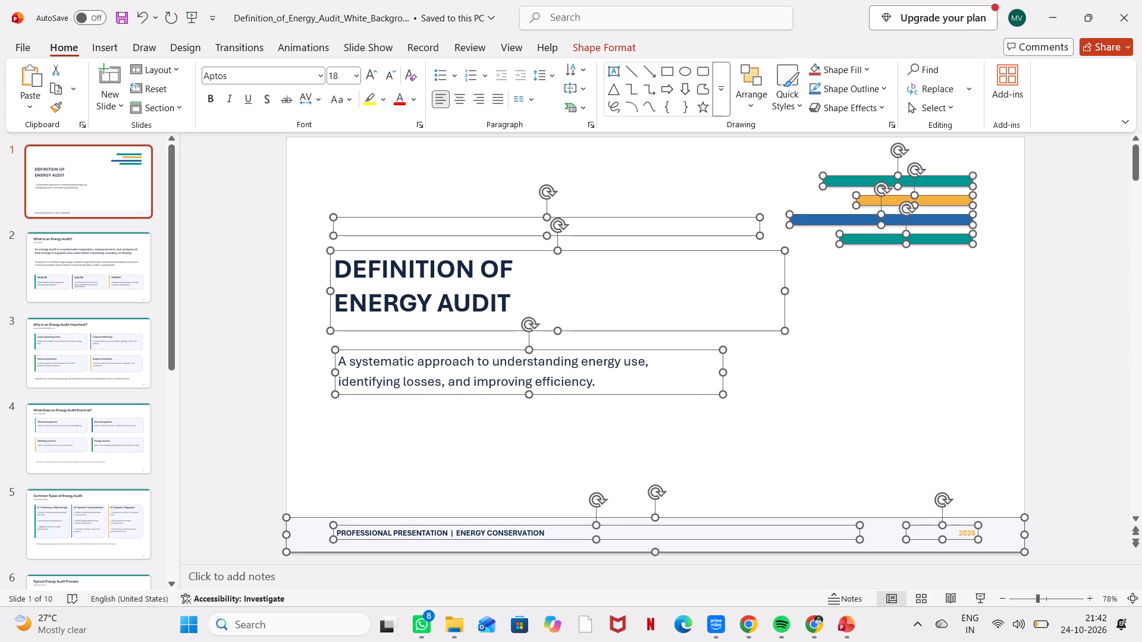
click(617, 378)
drag(617, 378, 330, 357)
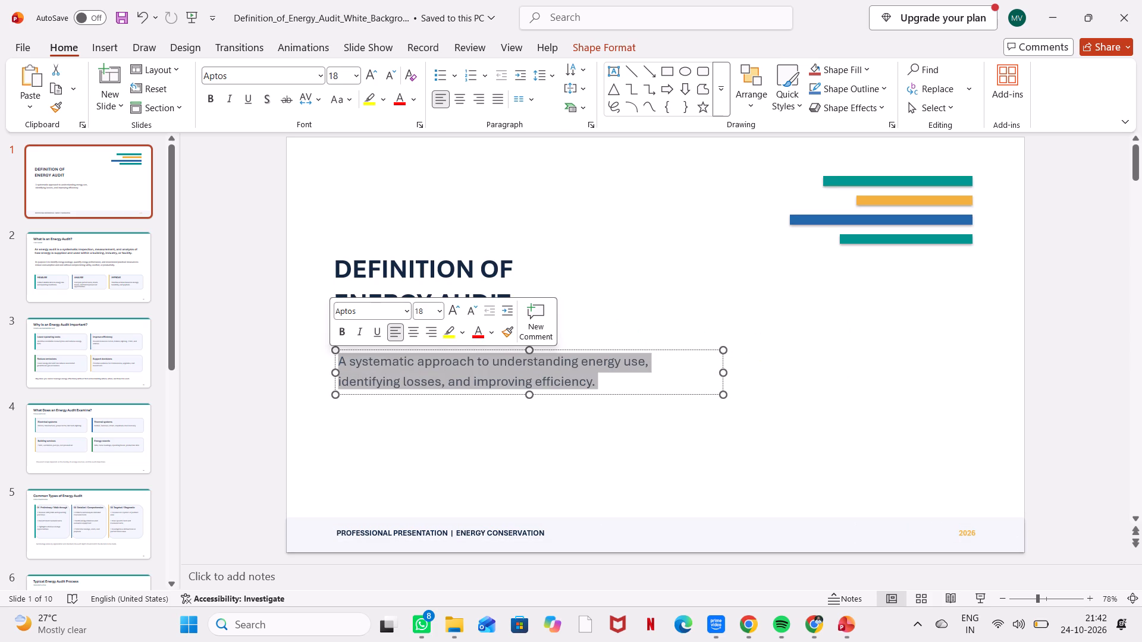
key(Delete)
click(390, 417)
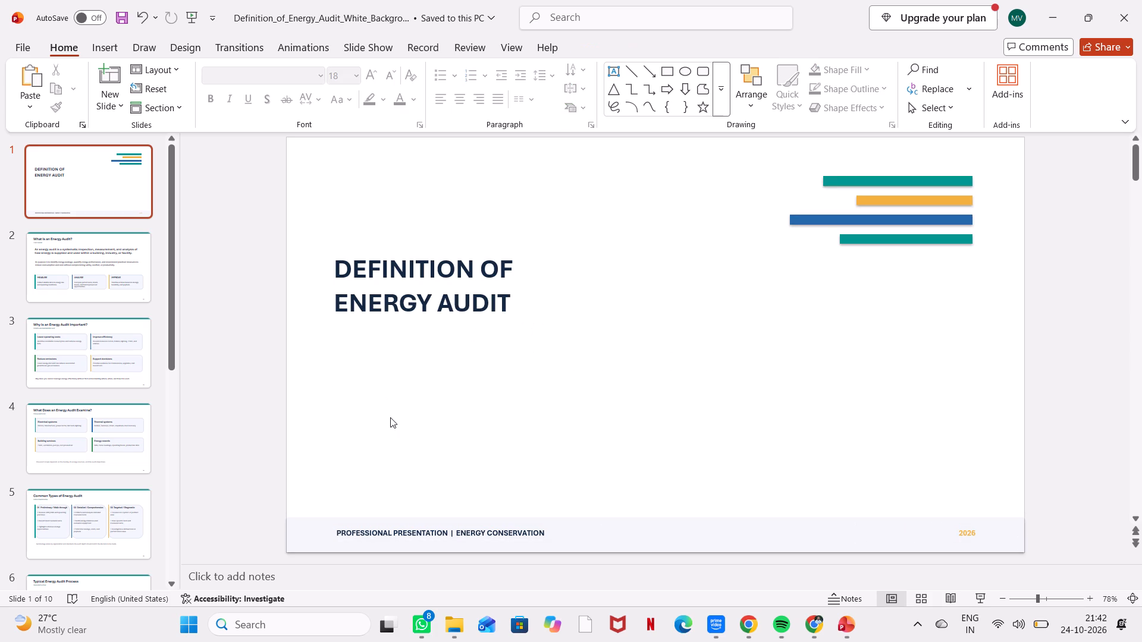
Delete the "PROFESSIONAL PRESENTATION | ENERGY CONSERVATION" text from slide 1's footer band.
drag(561, 540, 567, 540)
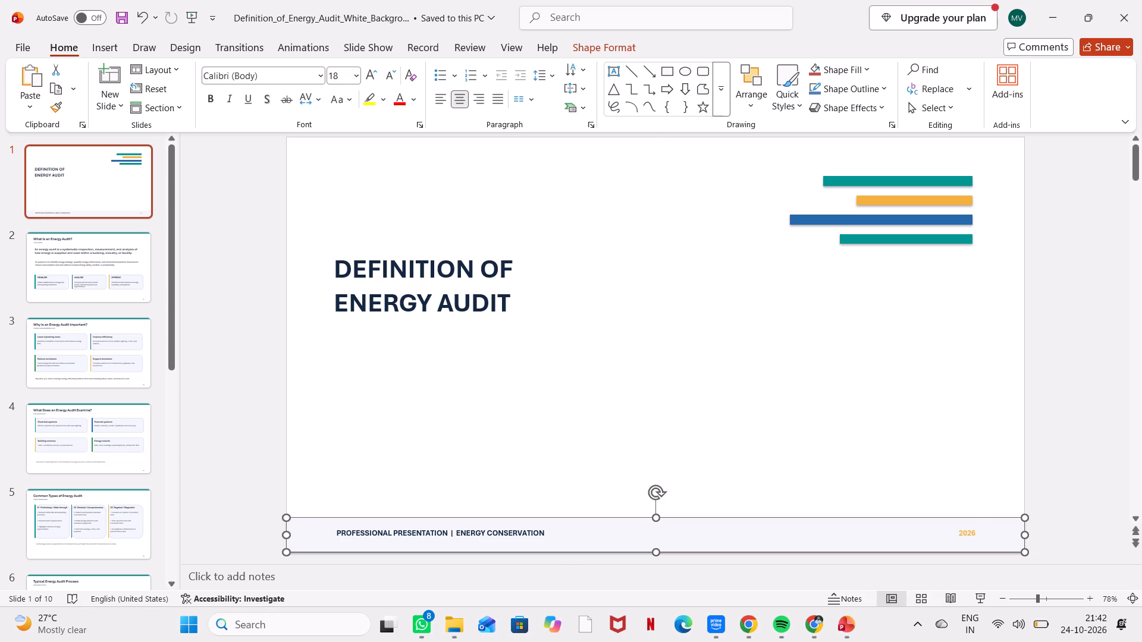
key(ctrl+a)
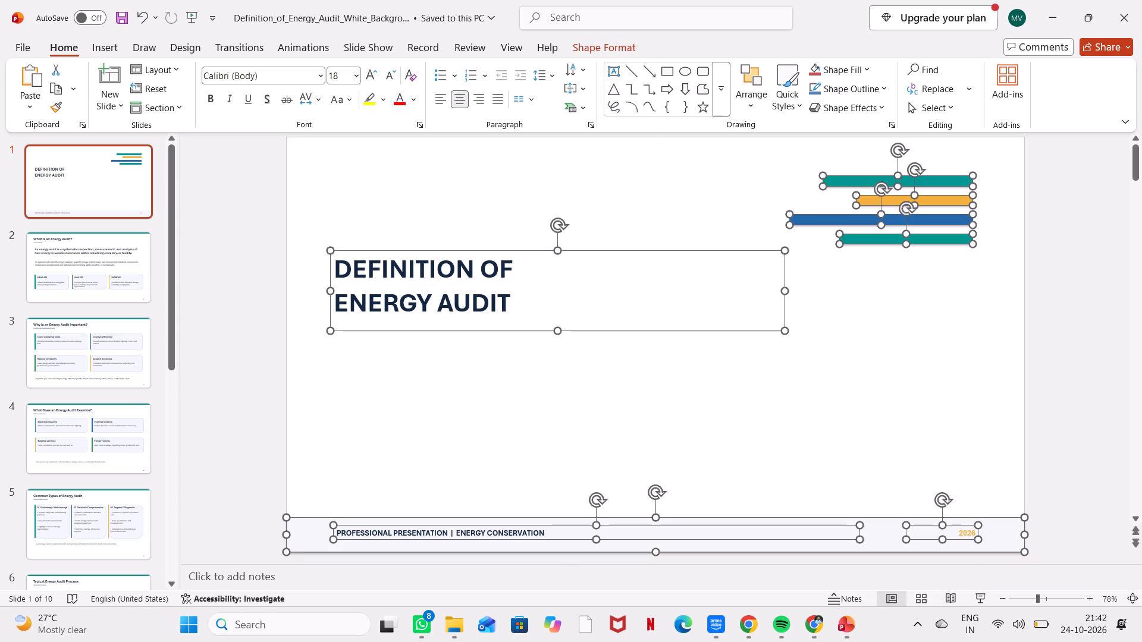
double_click(560, 530)
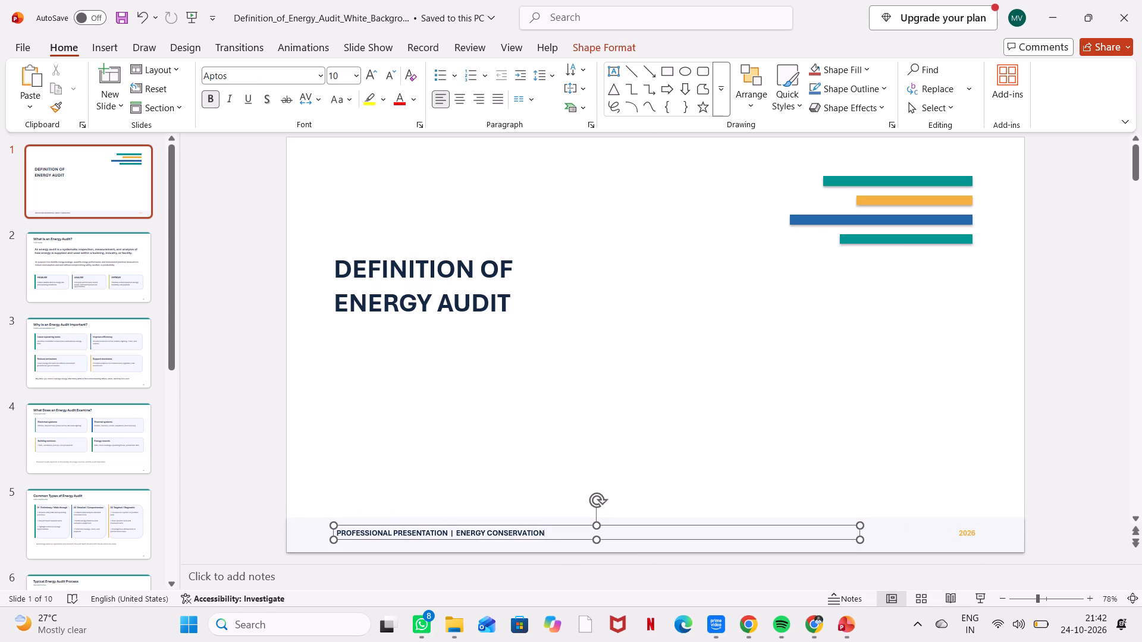
drag(556, 533, 583, 526)
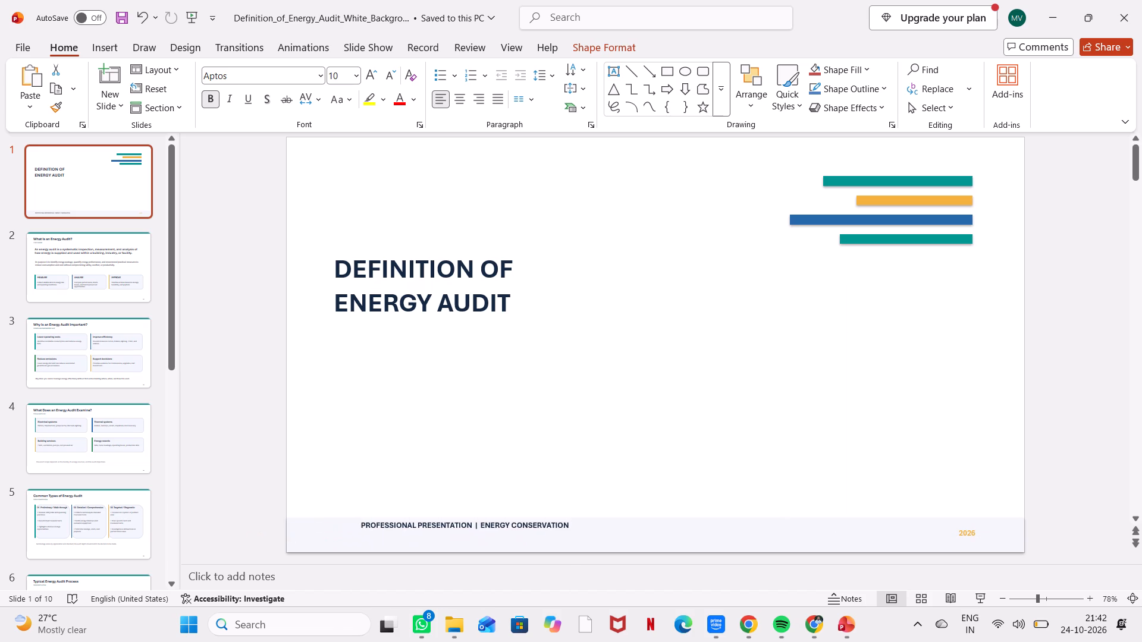
drag(583, 526, 544, 509)
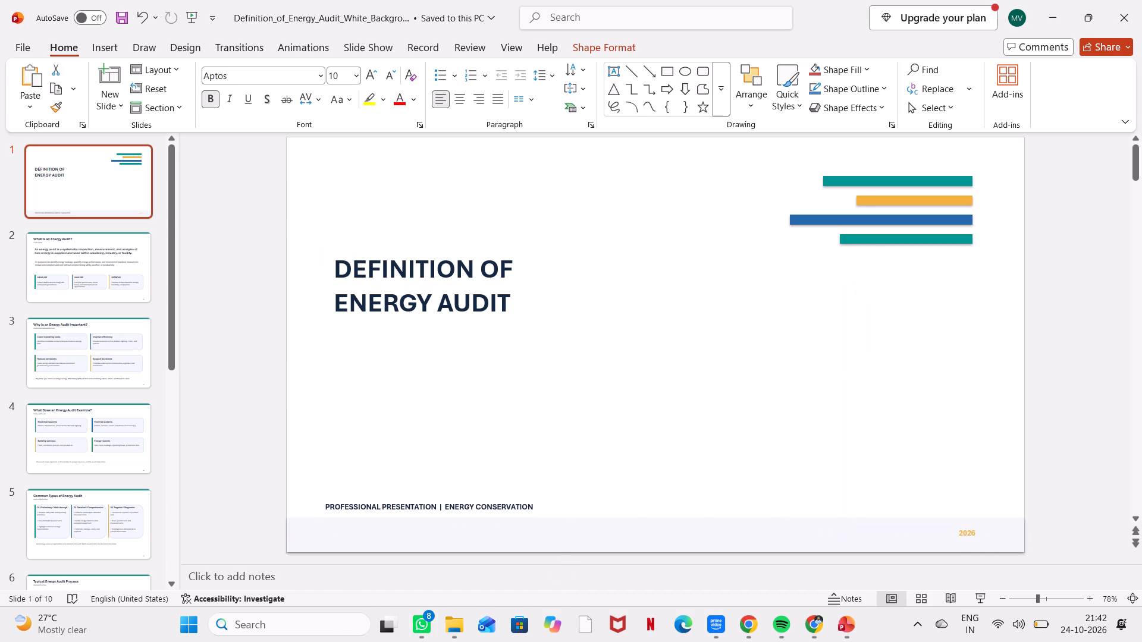
drag(544, 509, 545, 536)
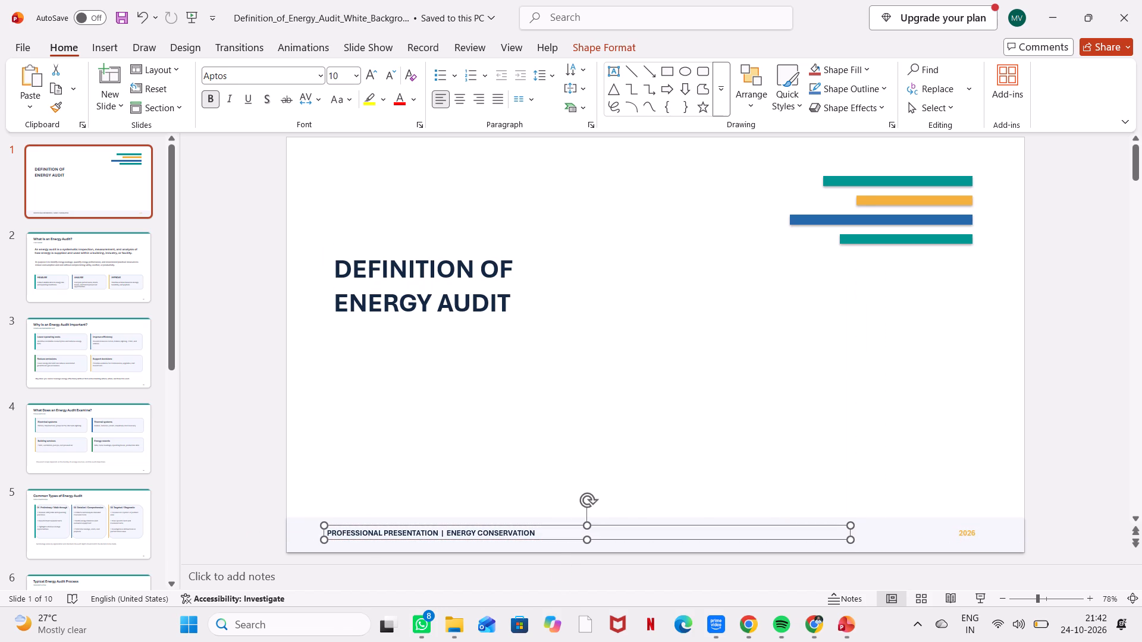
double_click(535, 531)
drag(535, 531, 309, 534)
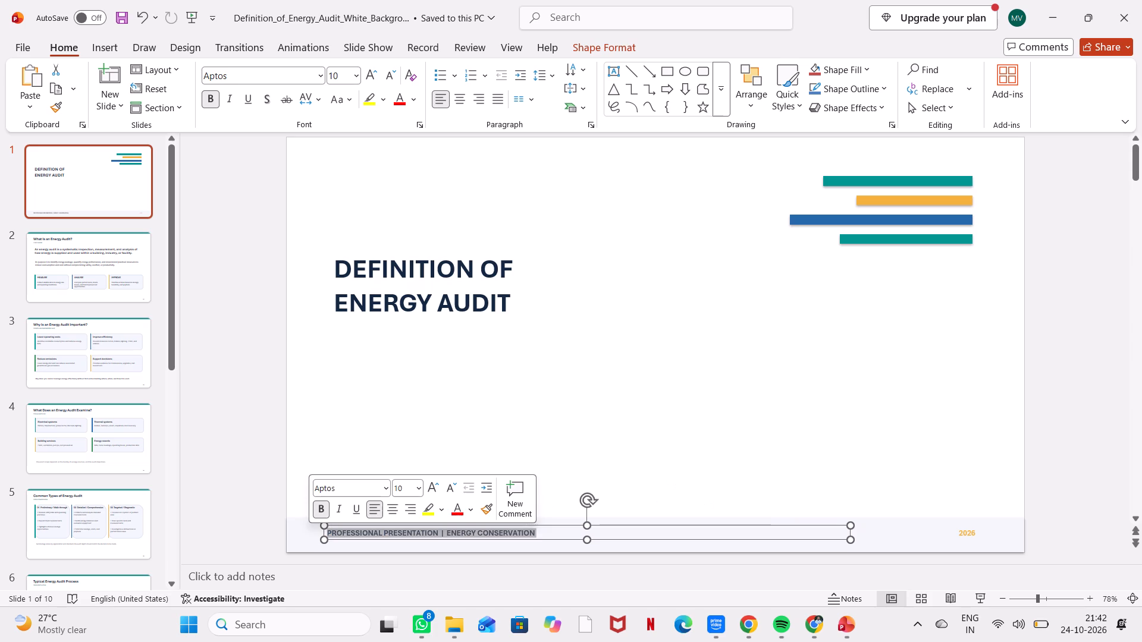
key(Delete)
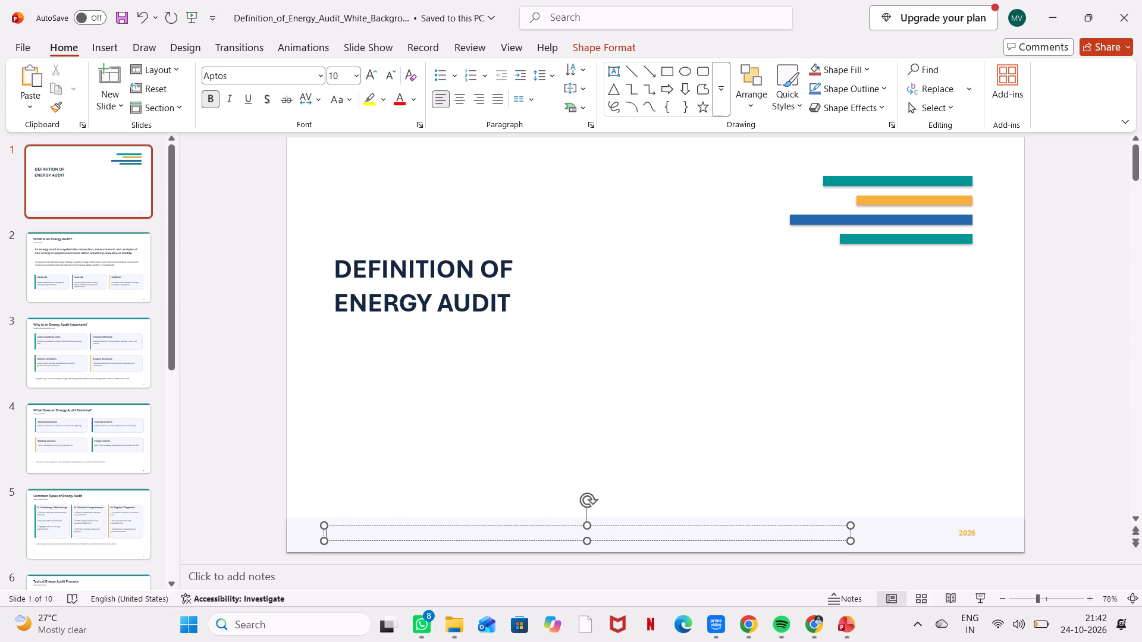
Delete the "2026" text from the footer band on slide 1.
click(973, 539)
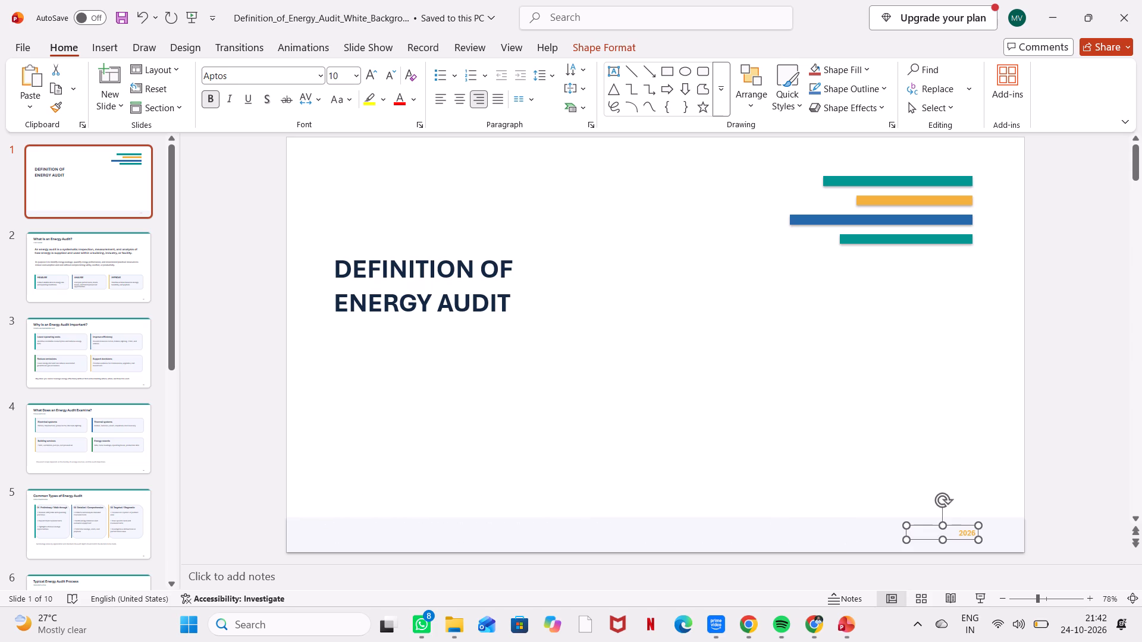
click(962, 534)
key(ctrl+a)
key(Delete)
click(846, 501)
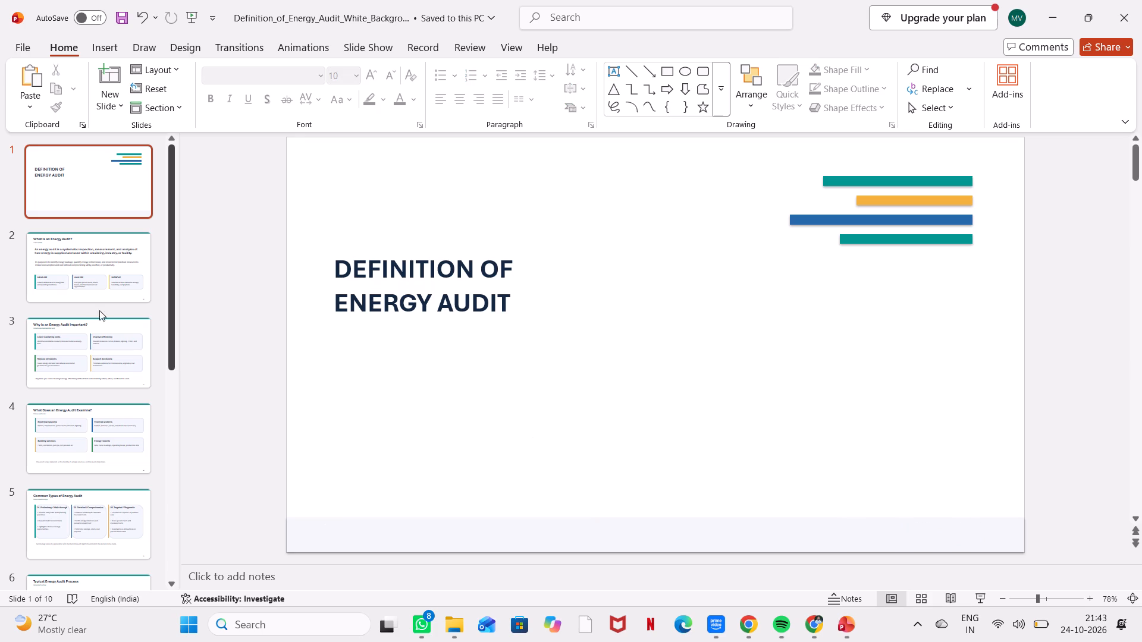
Delete the "CORE CONCEPT" text below the title "What Is an Energy Audit?" on slide 2.
click(40, 268)
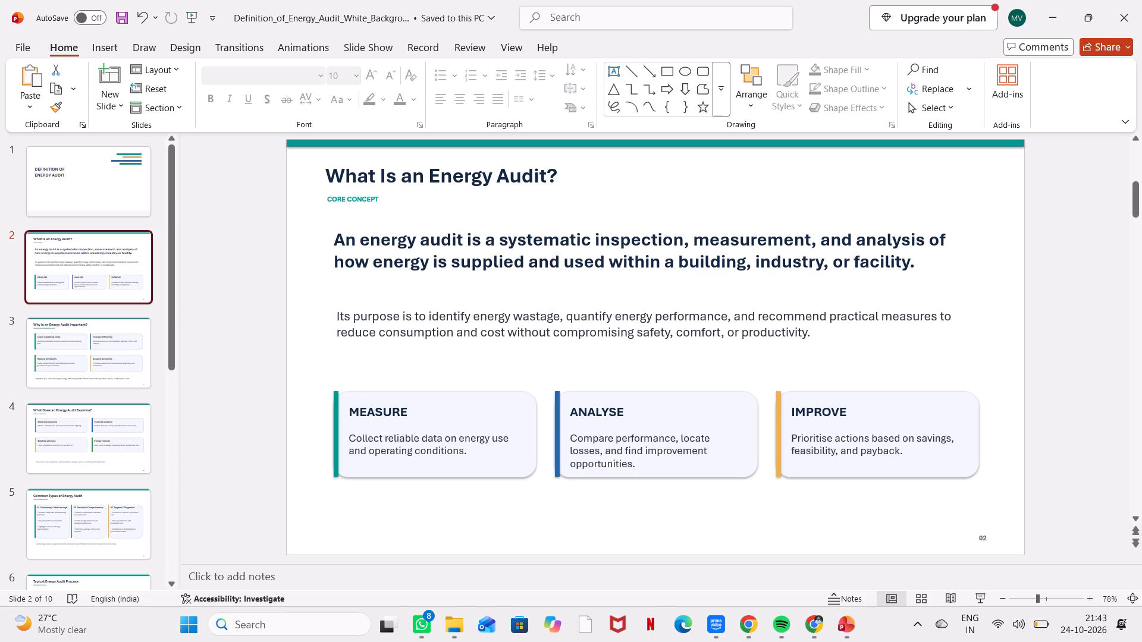
click(370, 197)
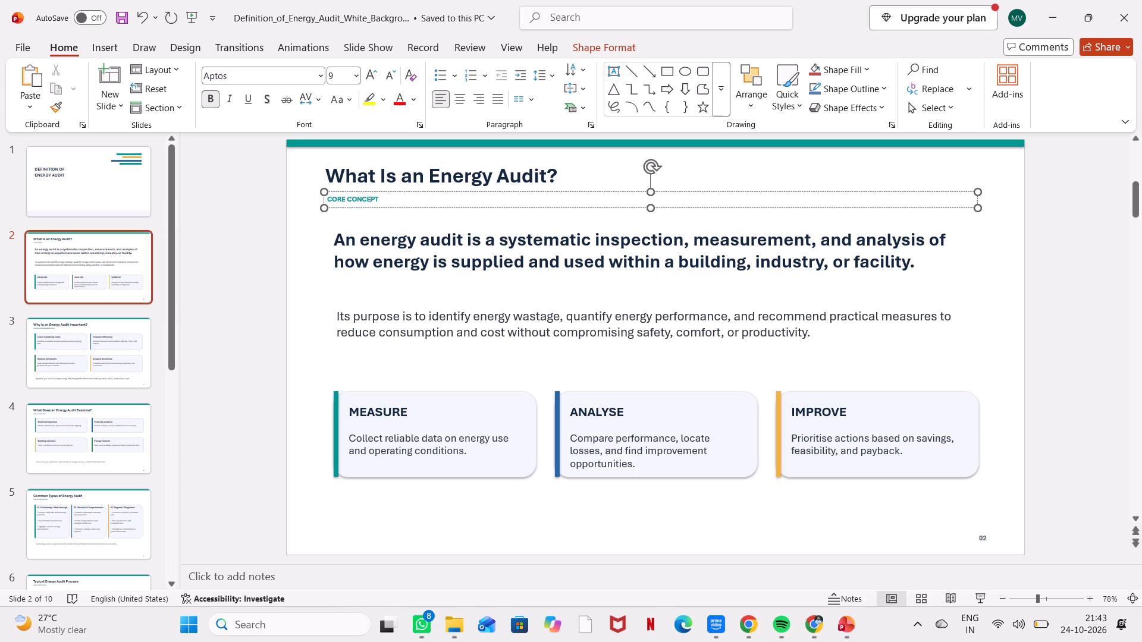
key(ctrl+a)
key(Delete)
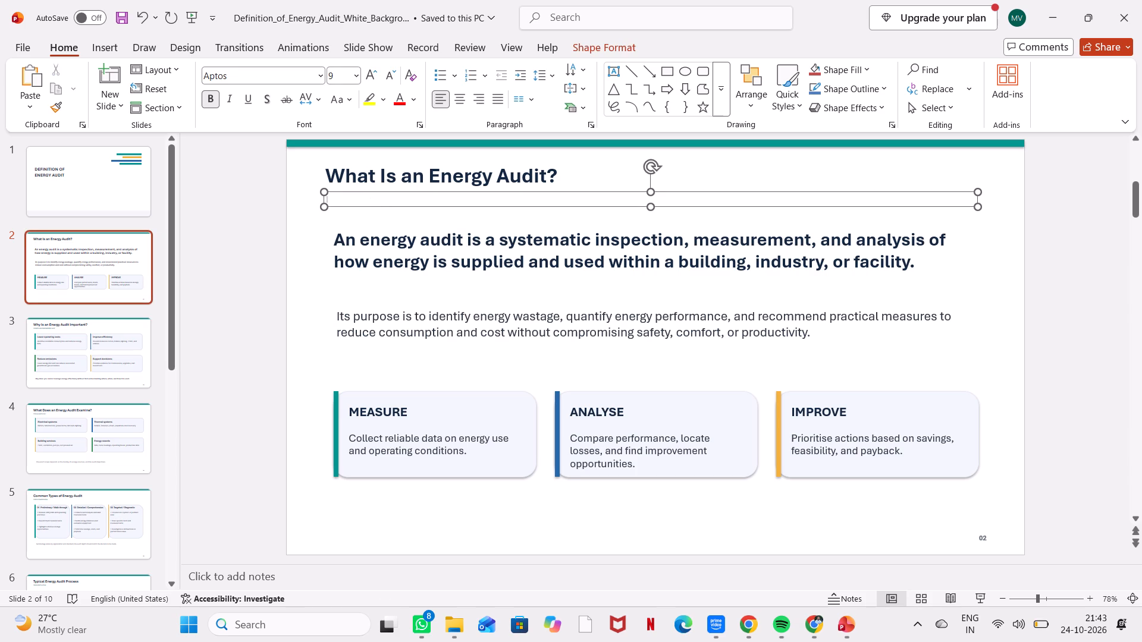
click(329, 232)
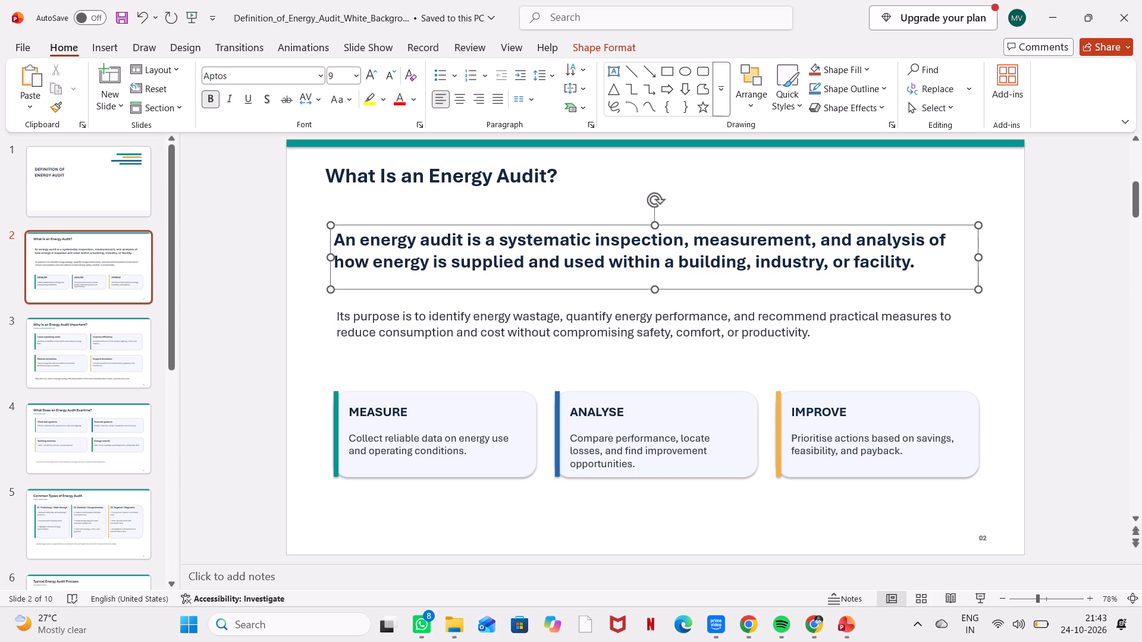
Delete the "BUSINESS AND ENVIRONMENTAL VALUE" text below the title on slide 3.
click(73, 341)
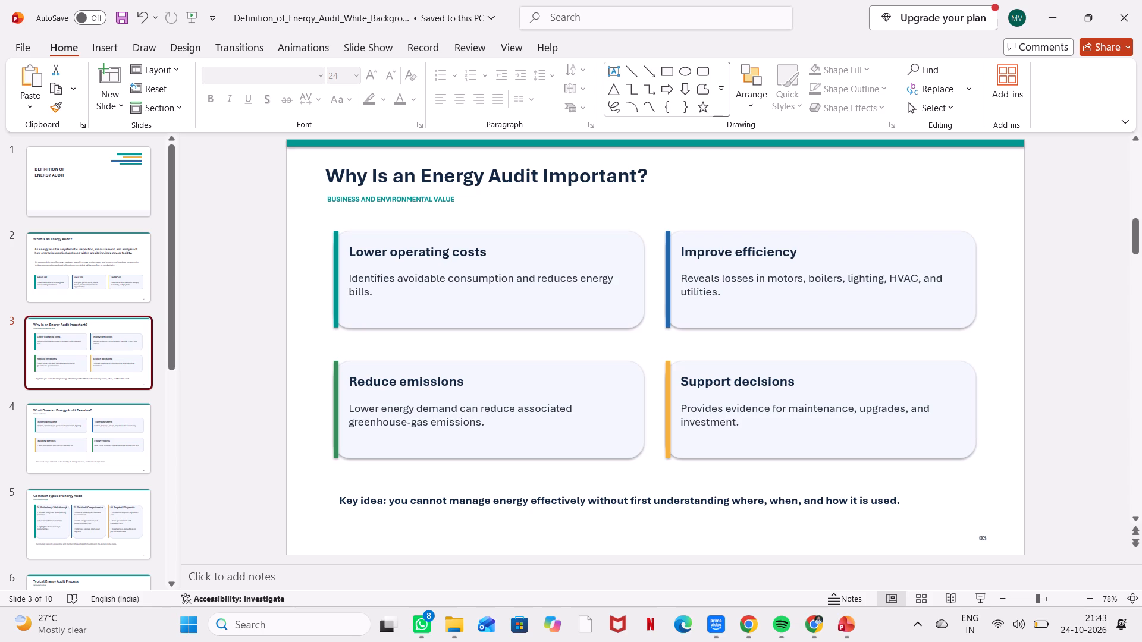
click(459, 201)
key(ctrl+a)
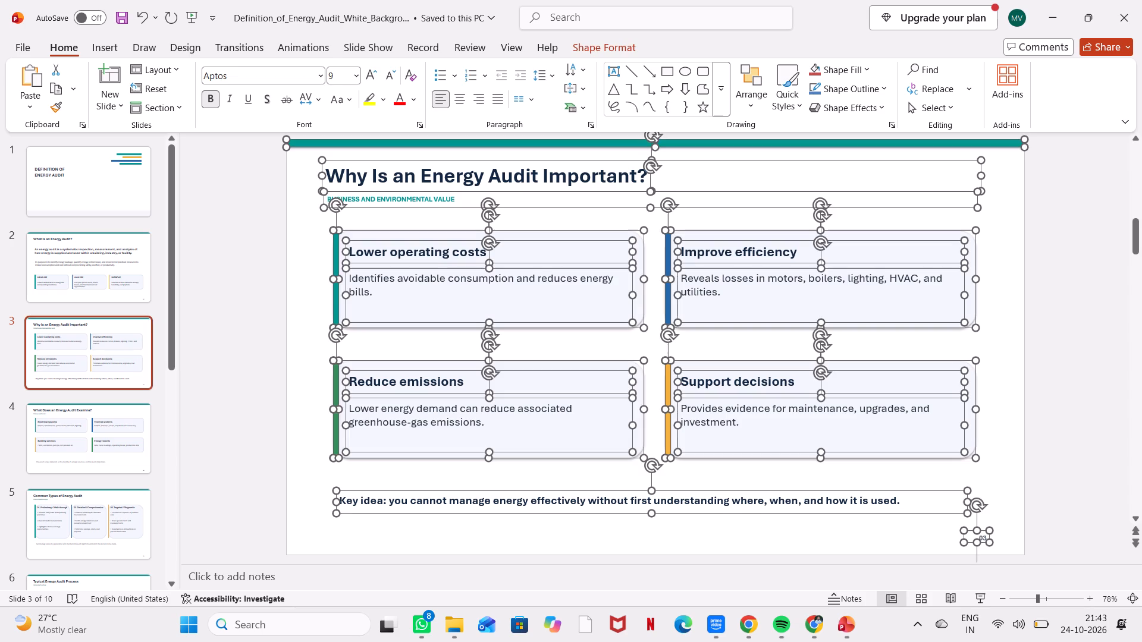
click(272, 224)
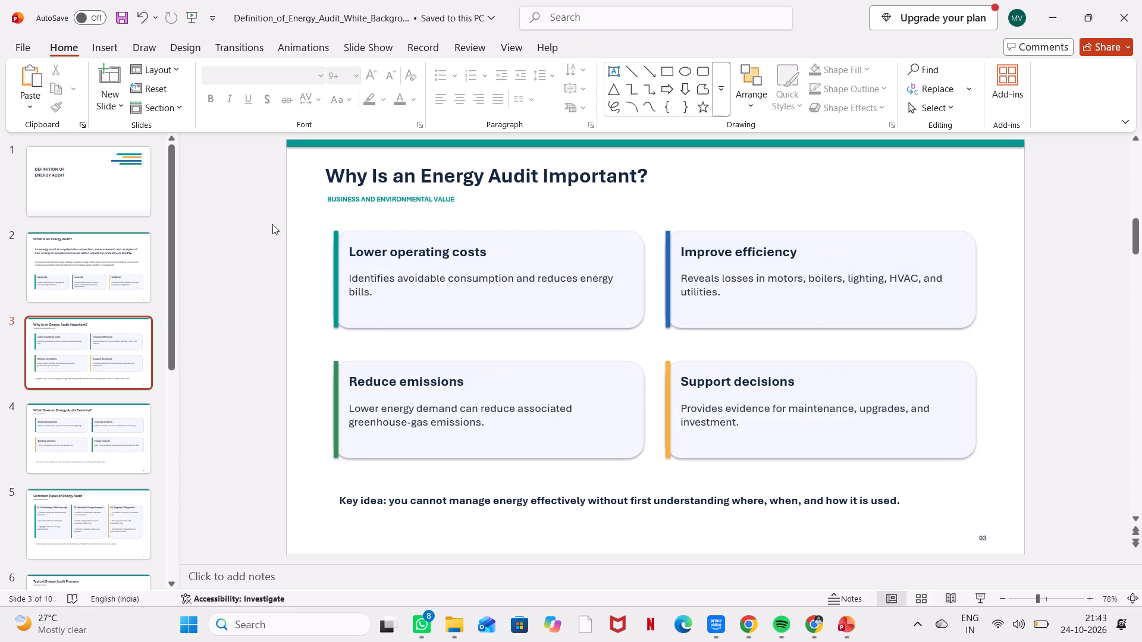
click(418, 203)
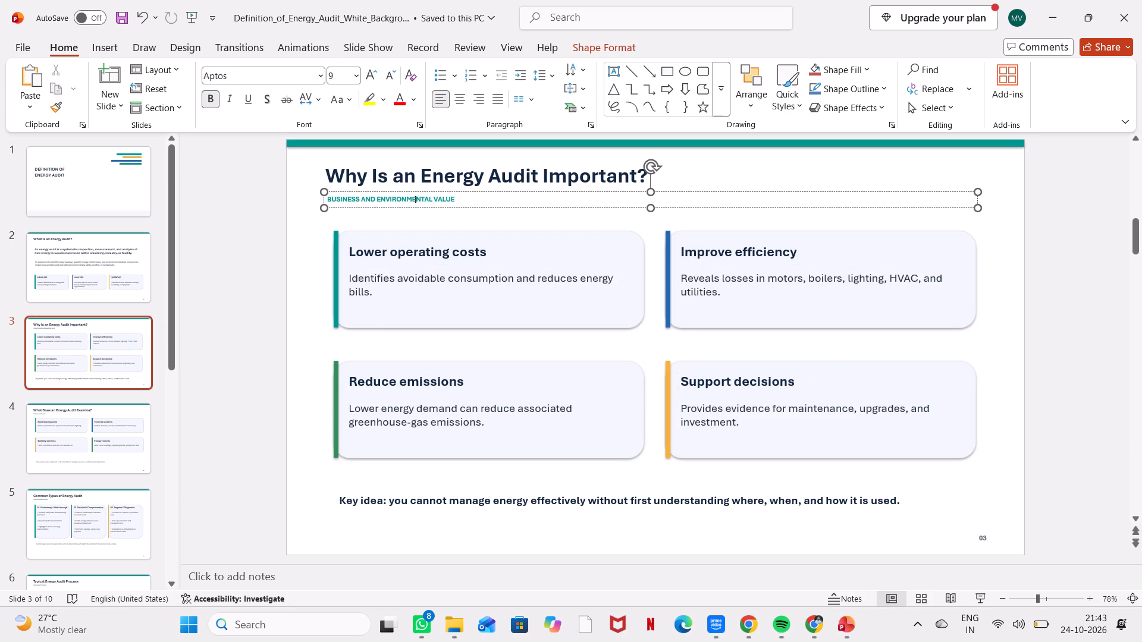
key(ctrl+a)
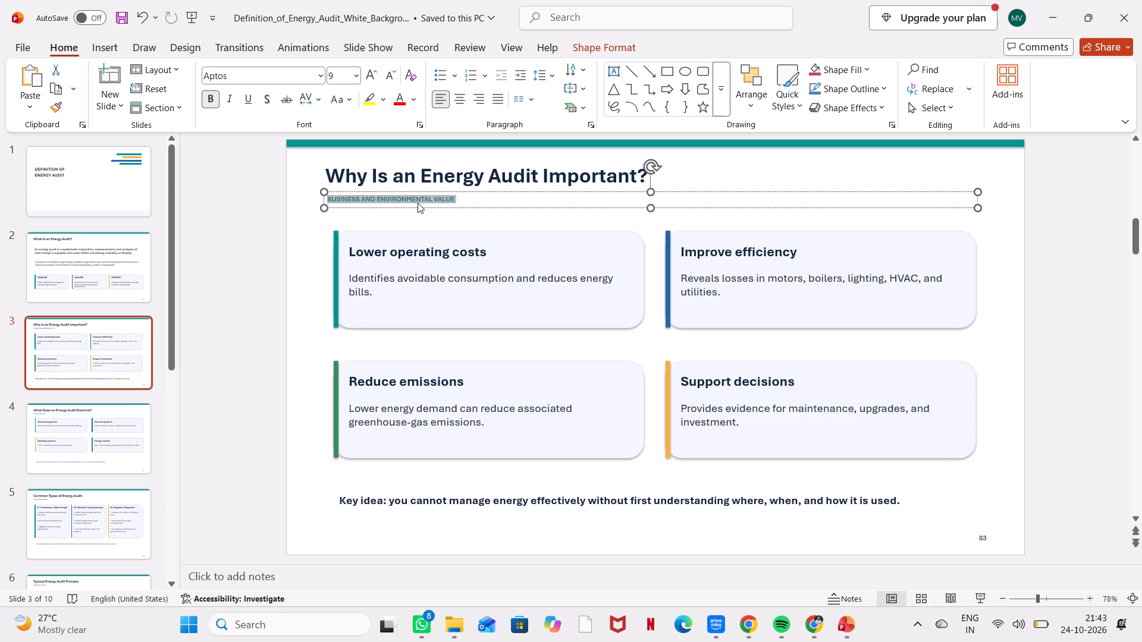
key(Delete)
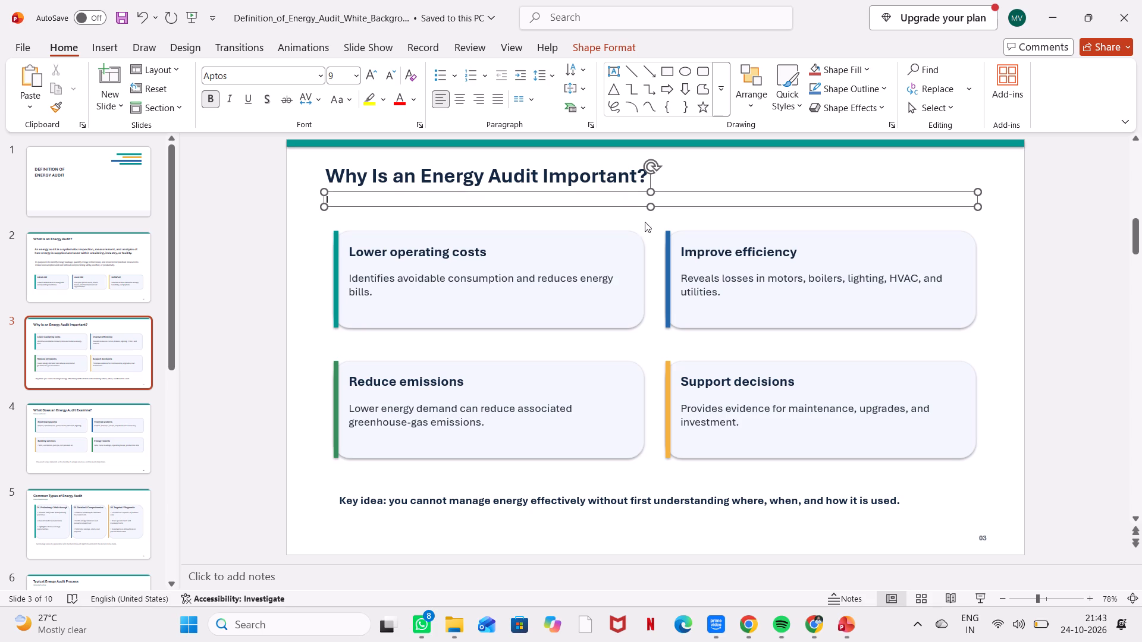
Delete the "Key idea" sentence below the four cards on slide 3.
click(895, 504)
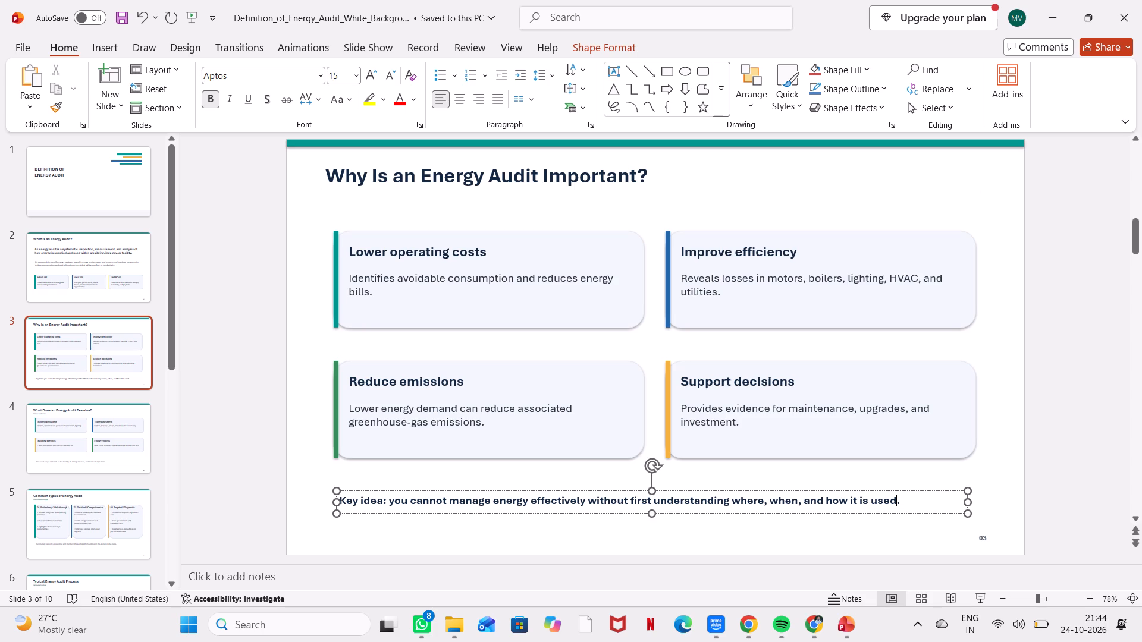
key(ctrl+a)
key(Delete)
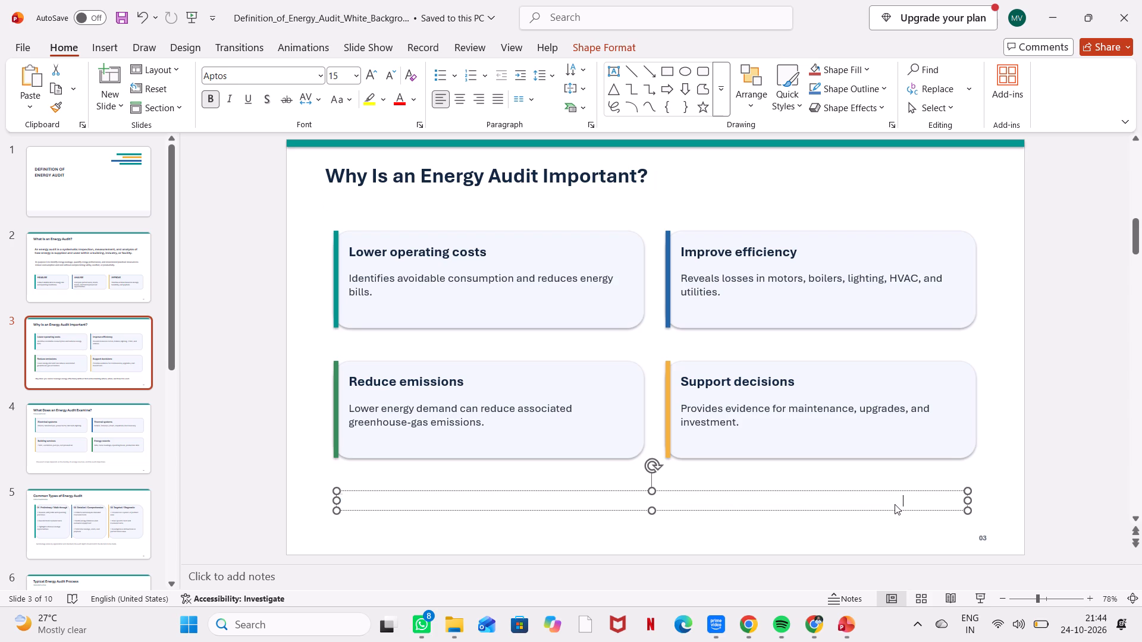
Delete the page number "03" from the bottom corner of slide 3.
click(985, 541)
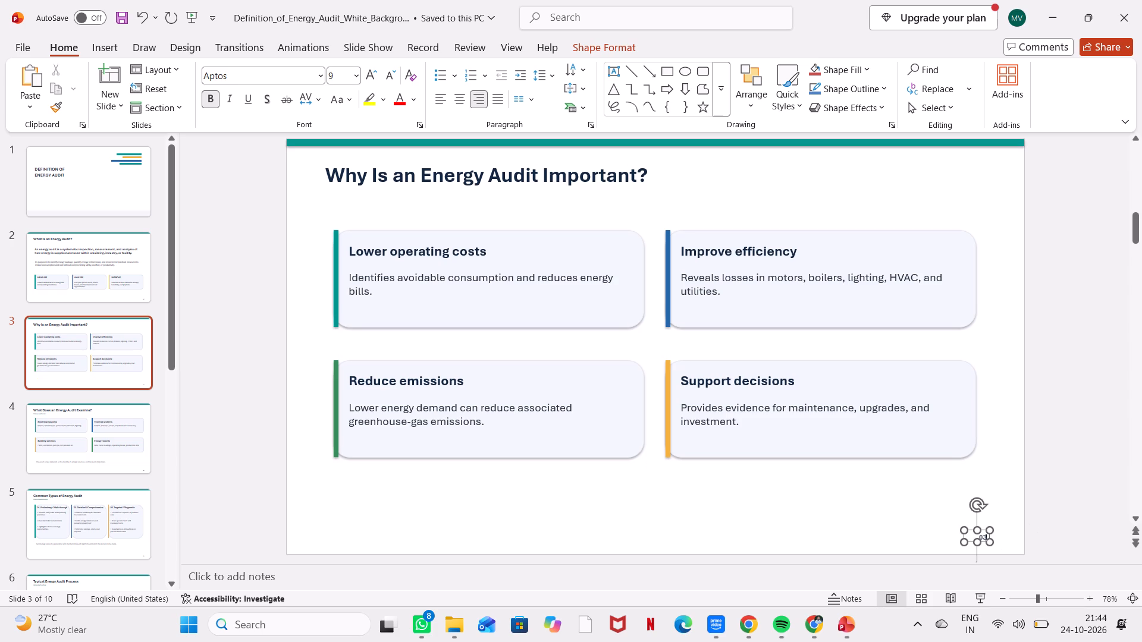
key(ctrl+a)
key(Delete)
key(ctrl+a)
click(866, 528)
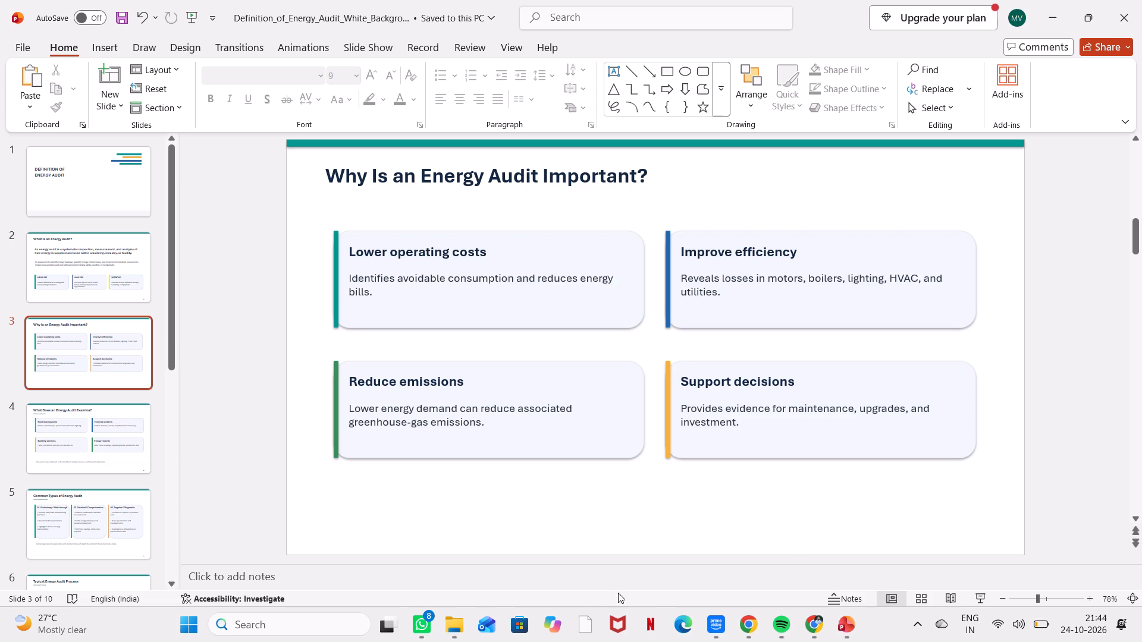
Delete the "TYPICAL AUDIT SCOPE" text below the title on slide 4.
click(94, 460)
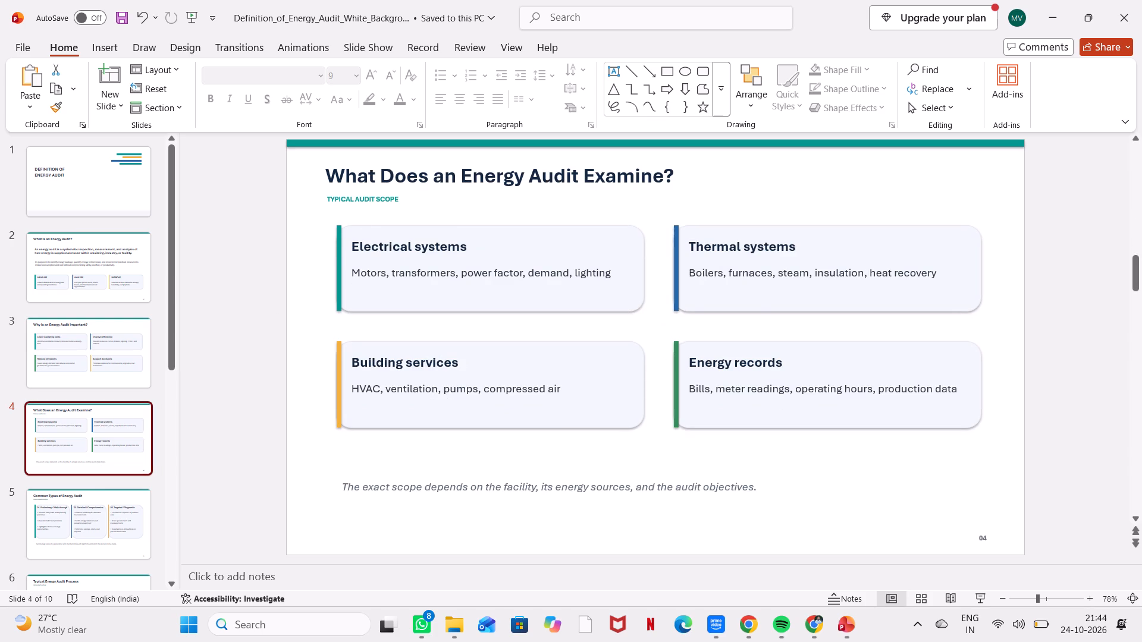
click(362, 200)
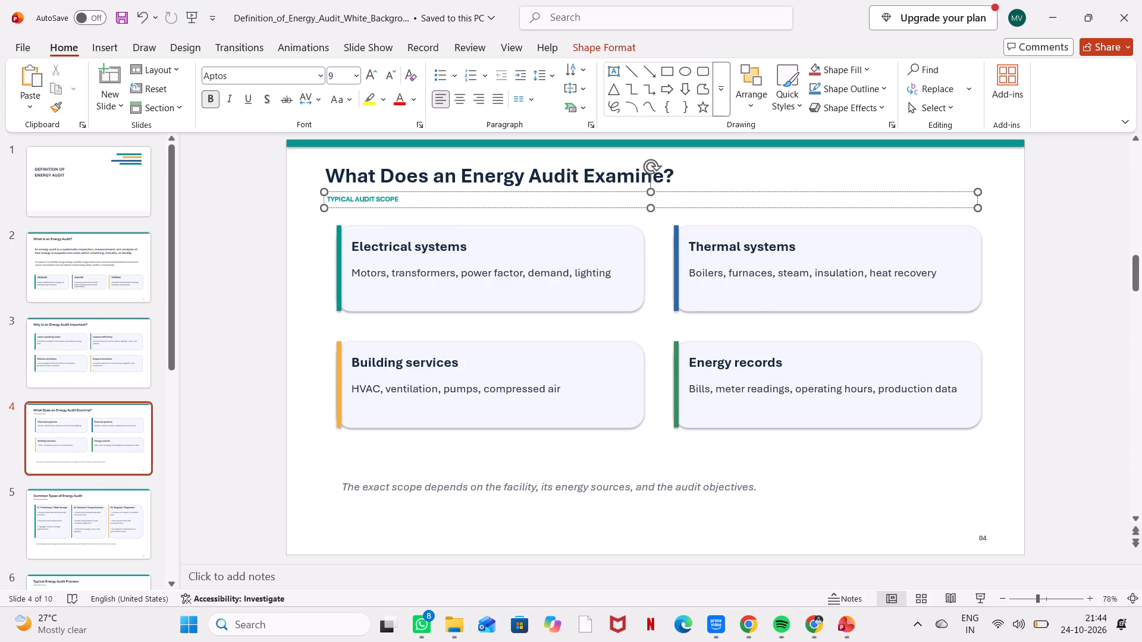
key(ctrl+a)
key(BackSpace)
Delete the italic sentence "The exact scope depends on the facility, its energy sources, and the audit objectives." from slide 4.
click(586, 495)
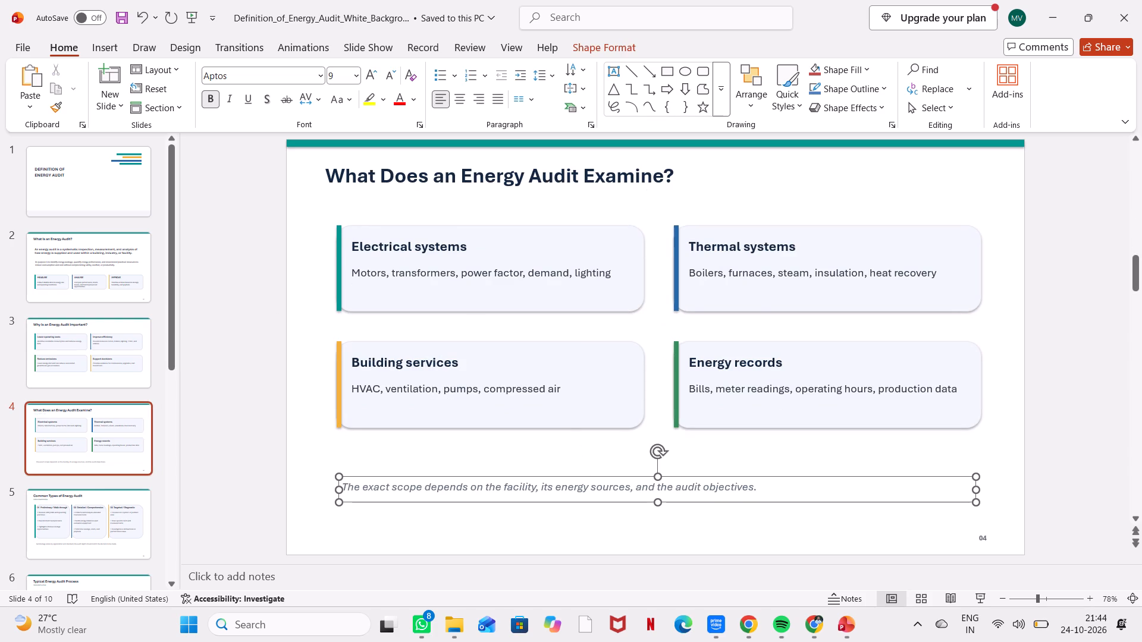
key(ctrl+a)
click(584, 536)
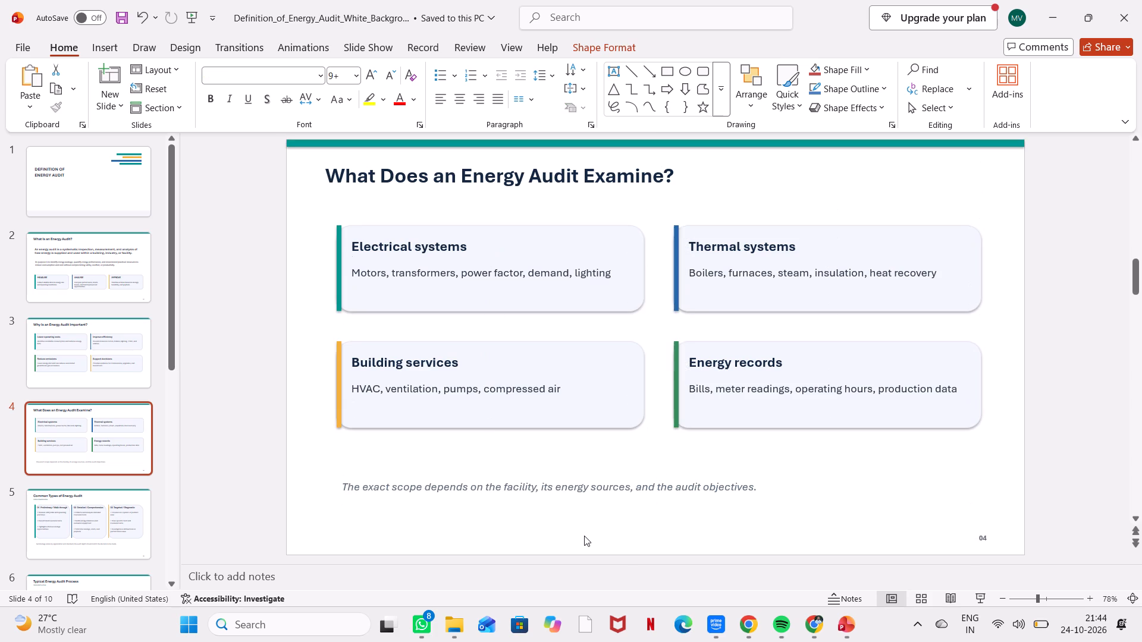
double_click(591, 484)
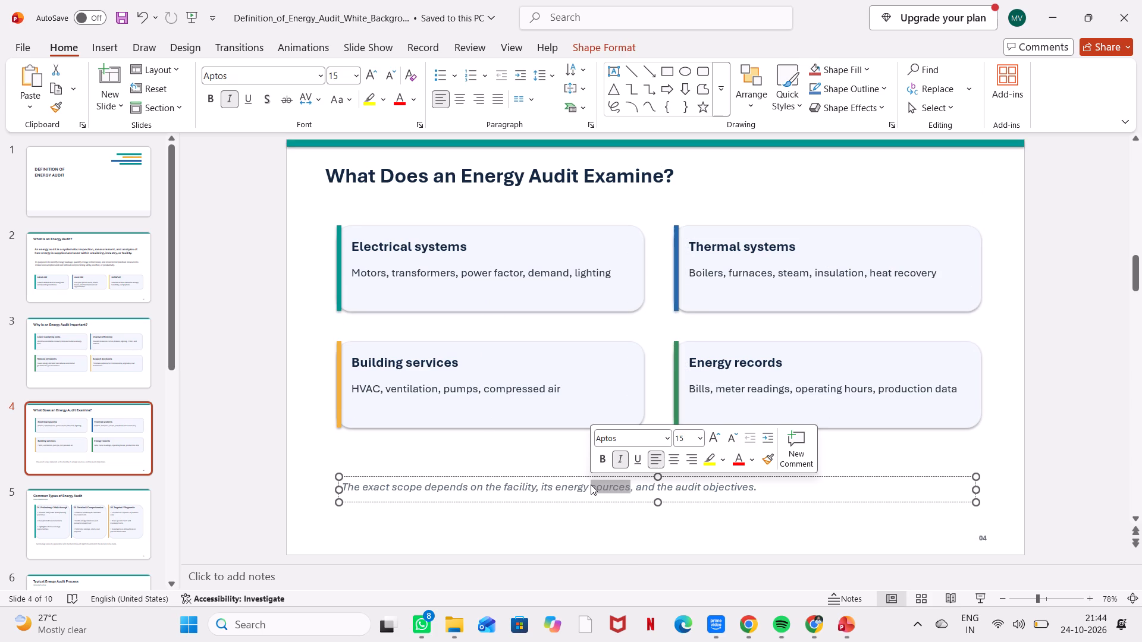
key(ctrl+a)
key(BackSpace)
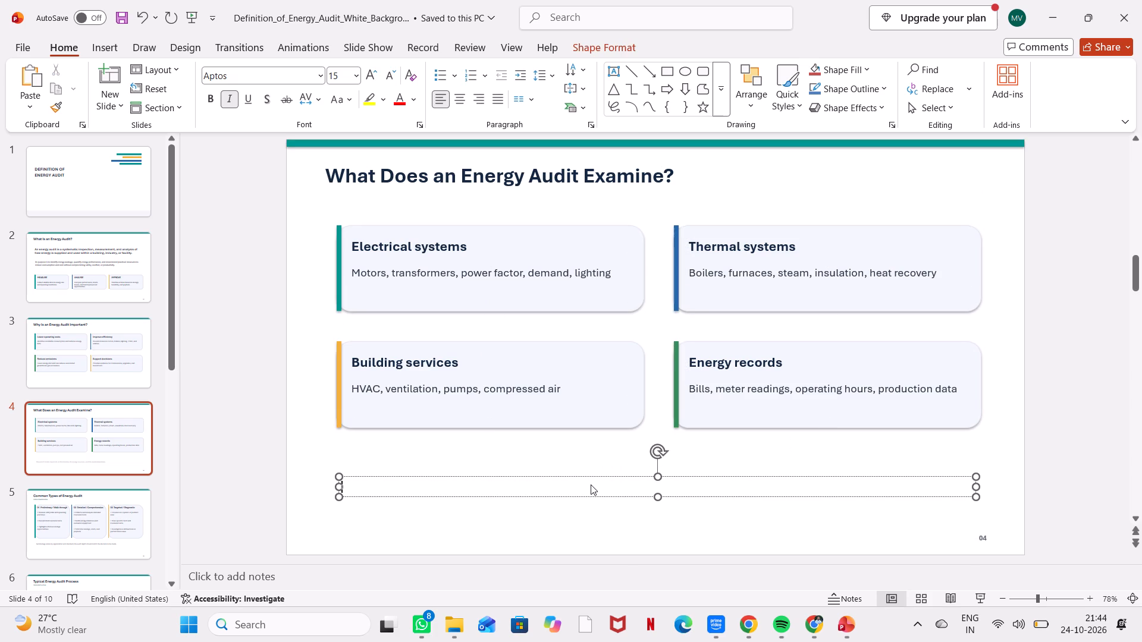
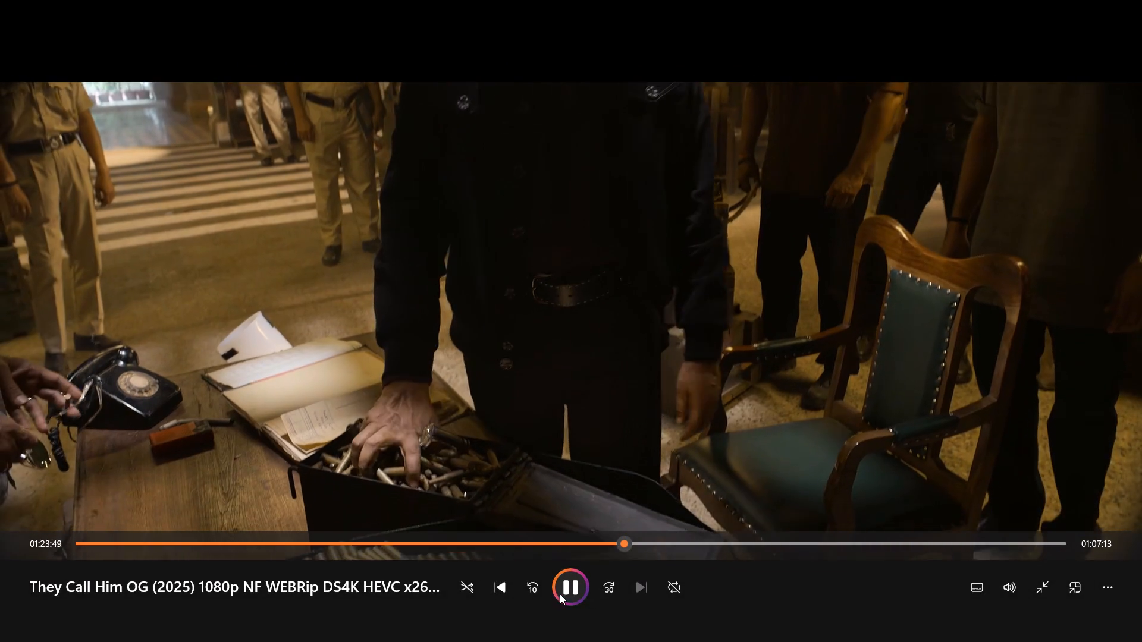
Pause the movie and close both the media player and the Downloads search results window.
click(561, 586)
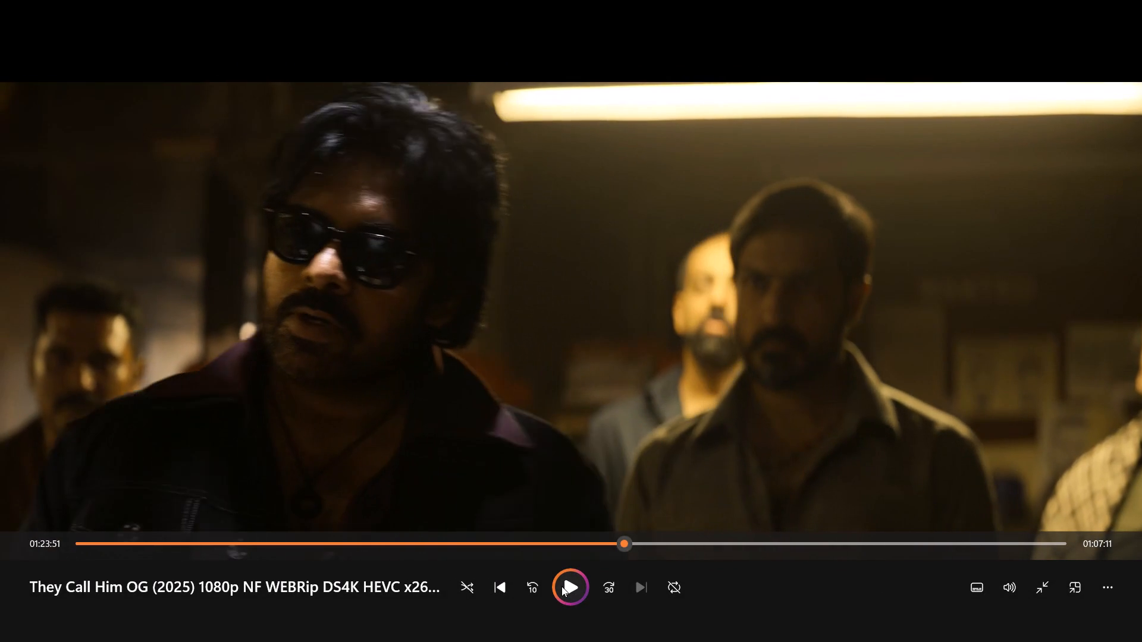
key(Escape)
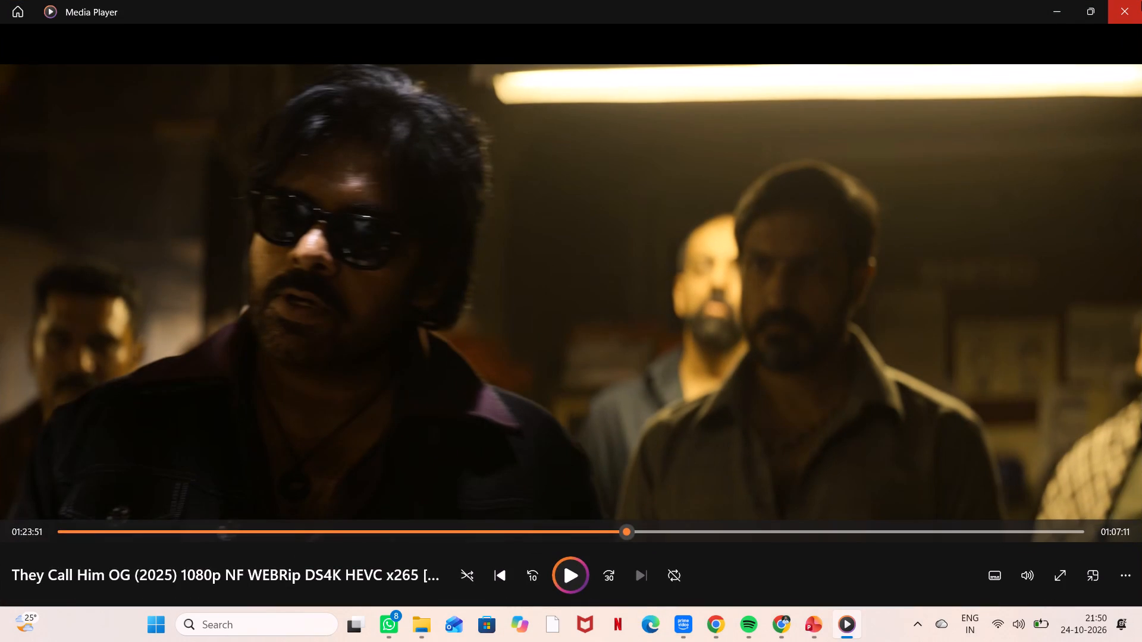
click(1132, 4)
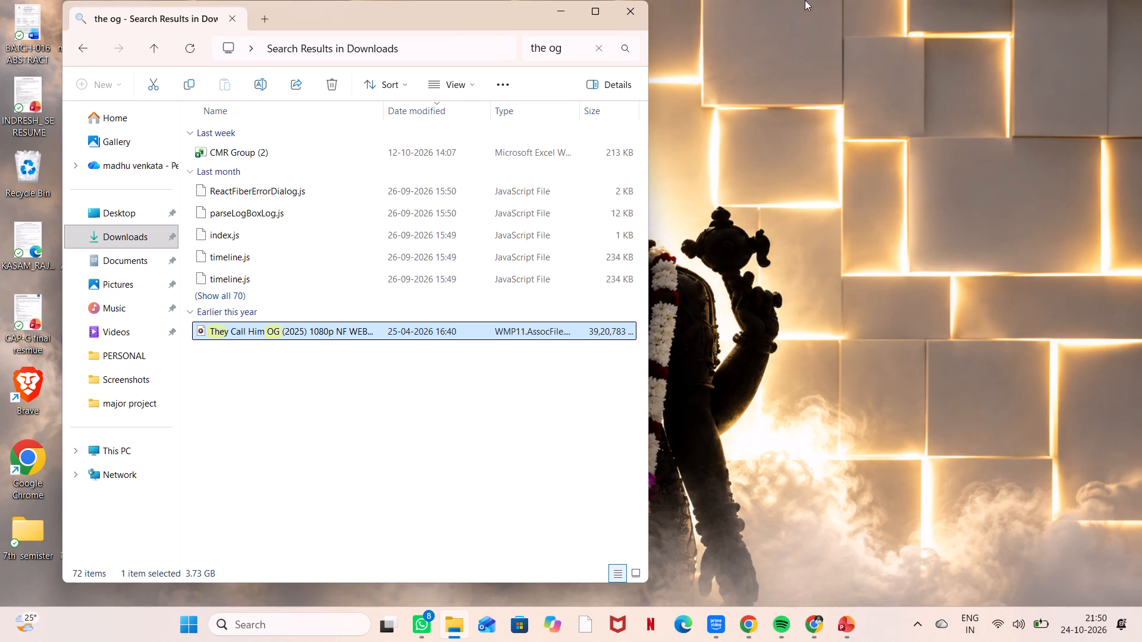
click(641, 4)
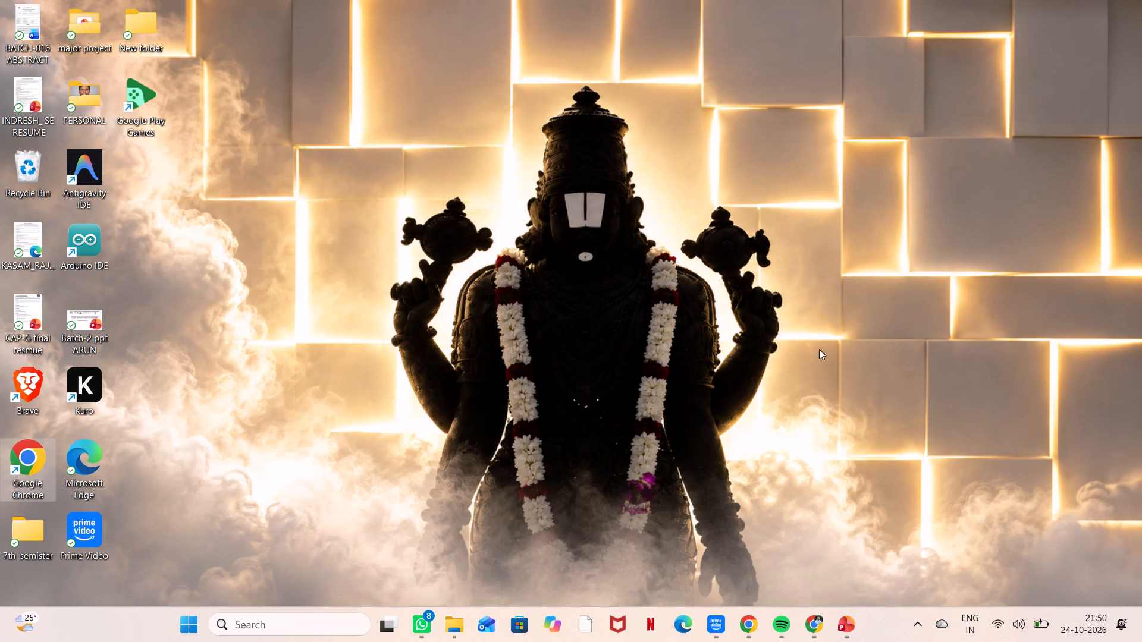
Switch to PowerPoint and delete the page number "02" from the bottom corner of slide 2.
click(852, 627)
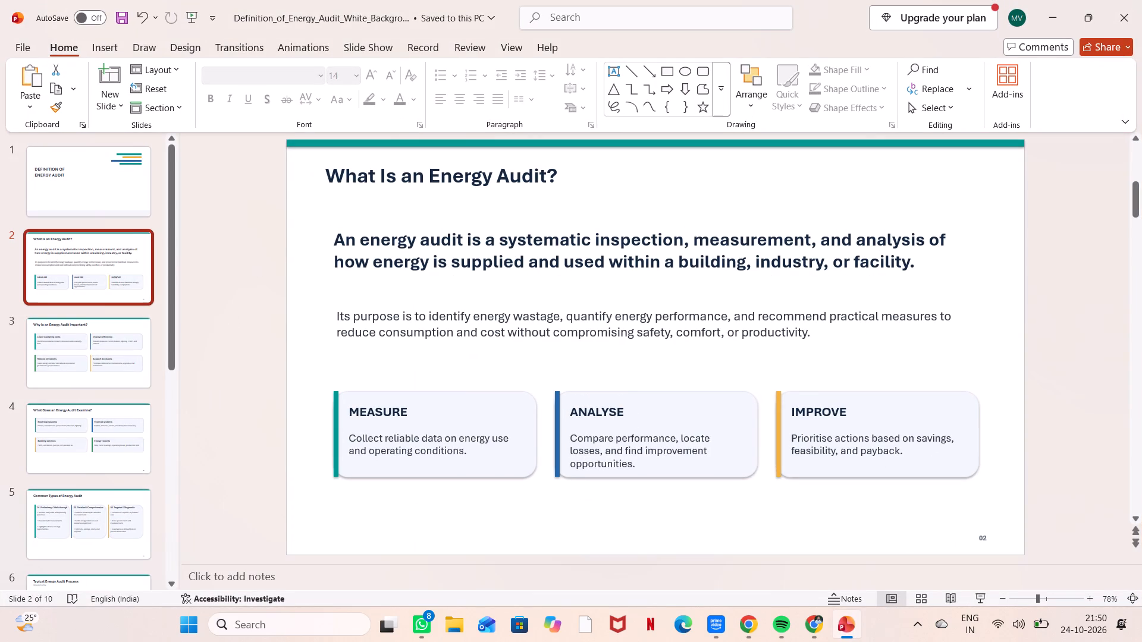
click(980, 536)
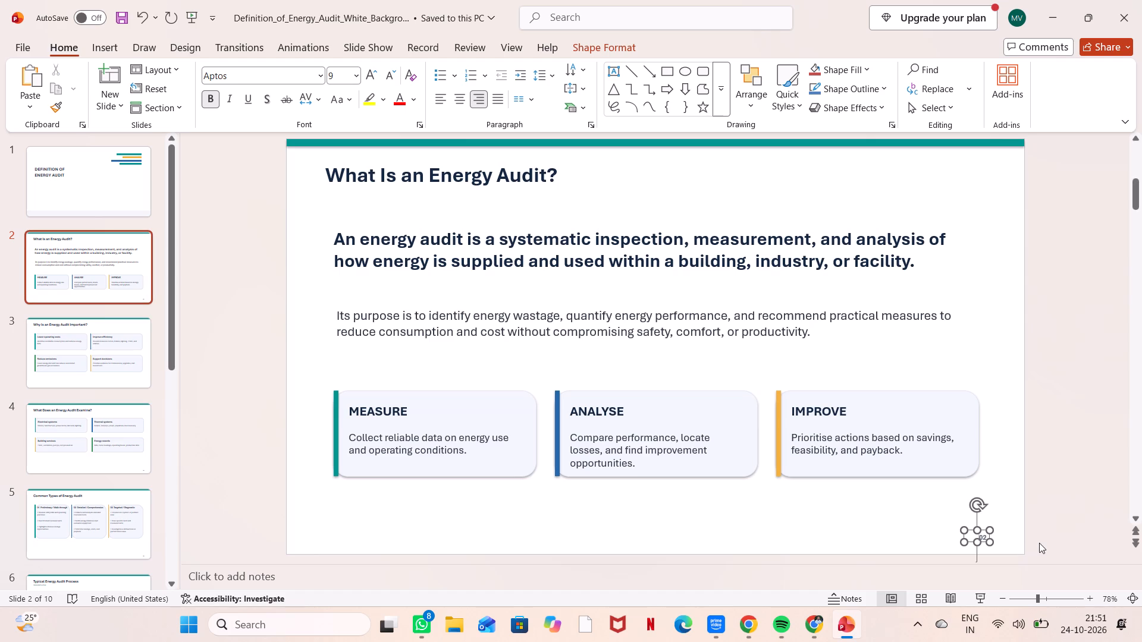
key(ctrl+a)
key(BackSpace)
click(216, 365)
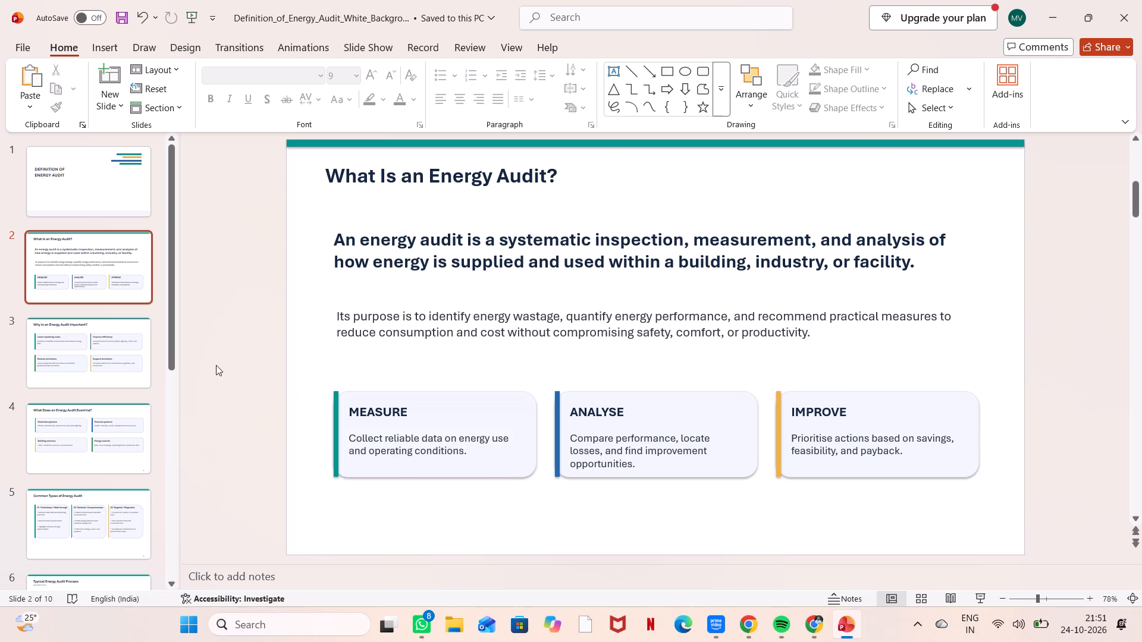
Delete the page number "04" from the bottom corner of slide 4.
click(137, 361)
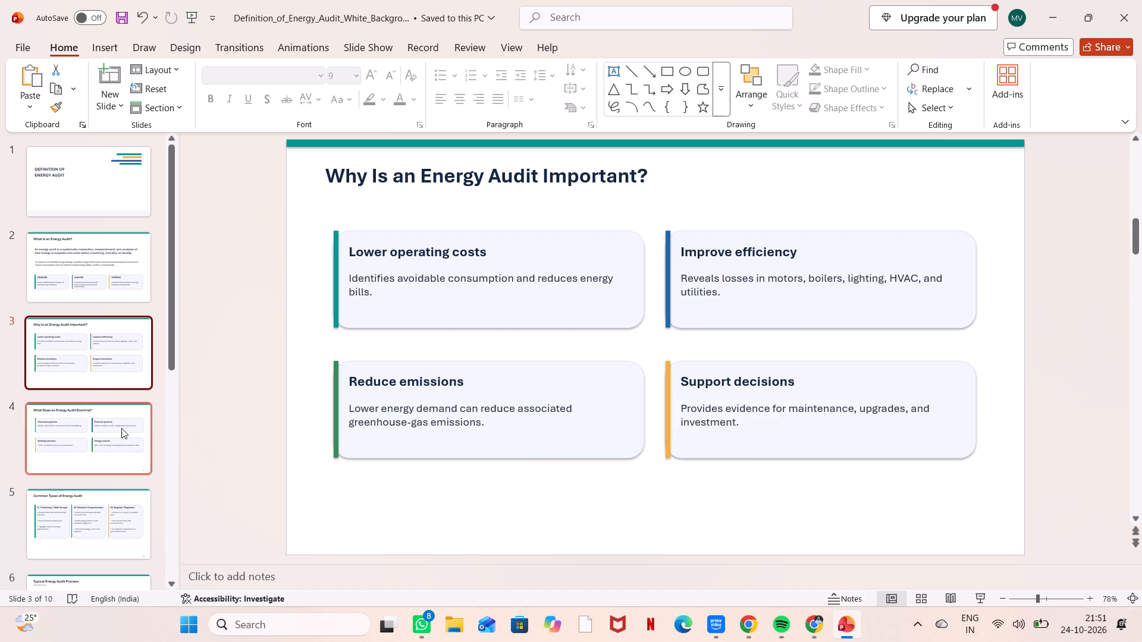
click(120, 435)
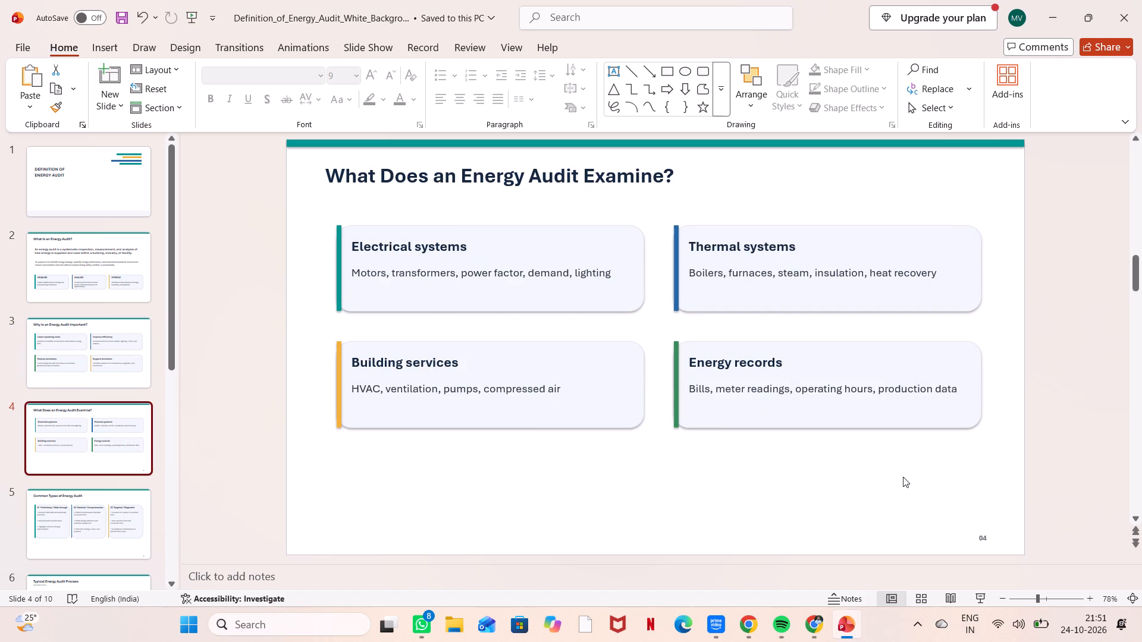
double_click(983, 536)
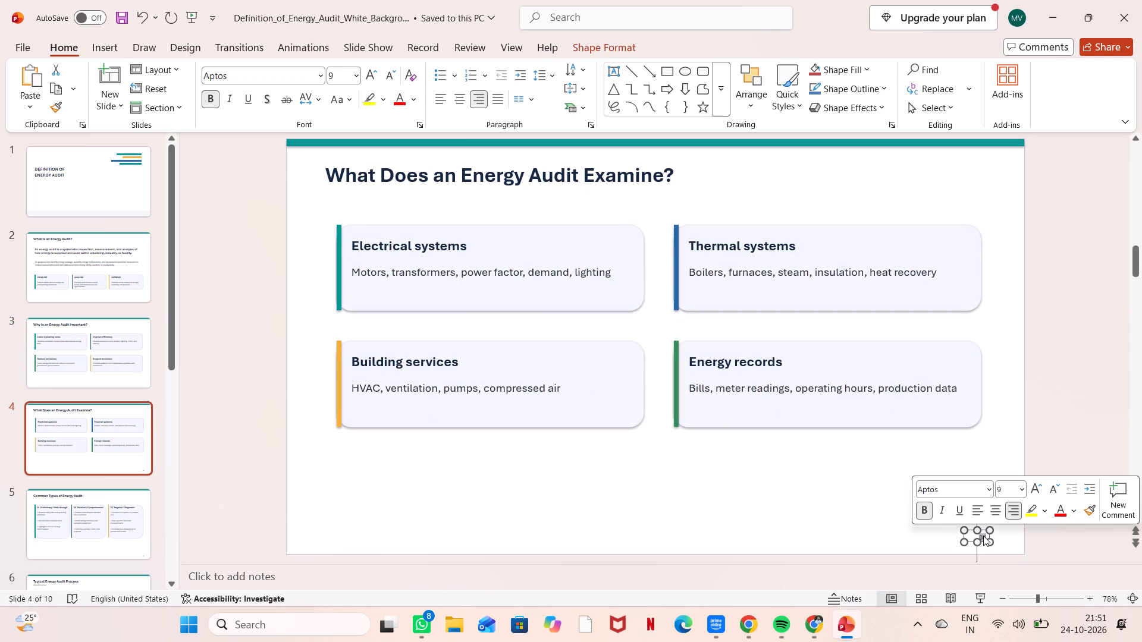
key(Delete)
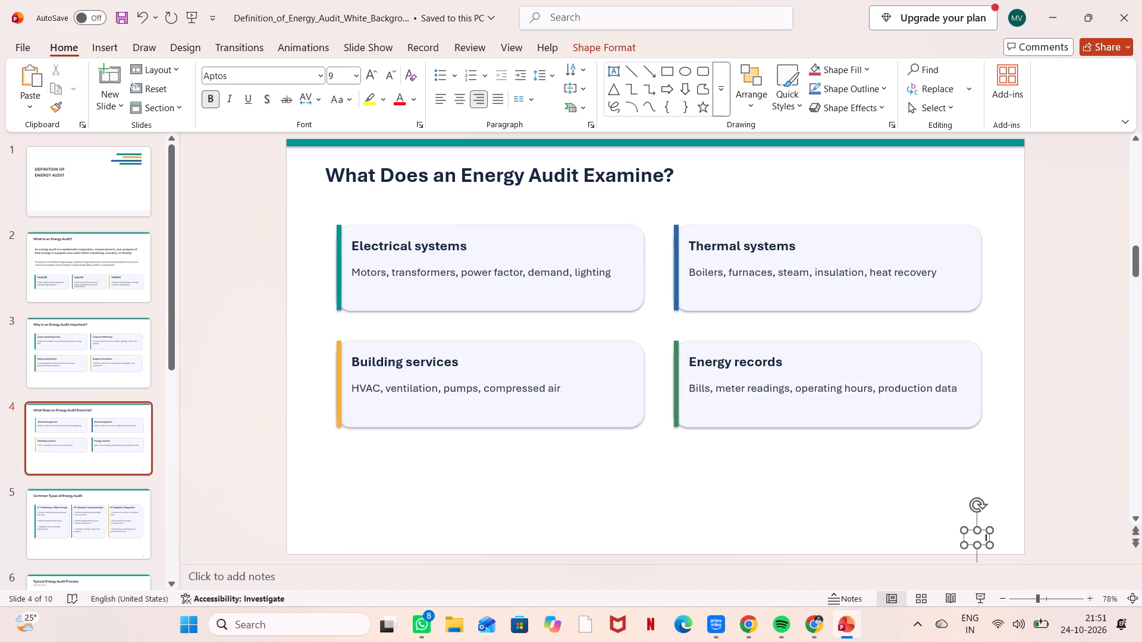
Delete the "FROM DATA TO ACTION" text below the title on slide 6.
click(93, 534)
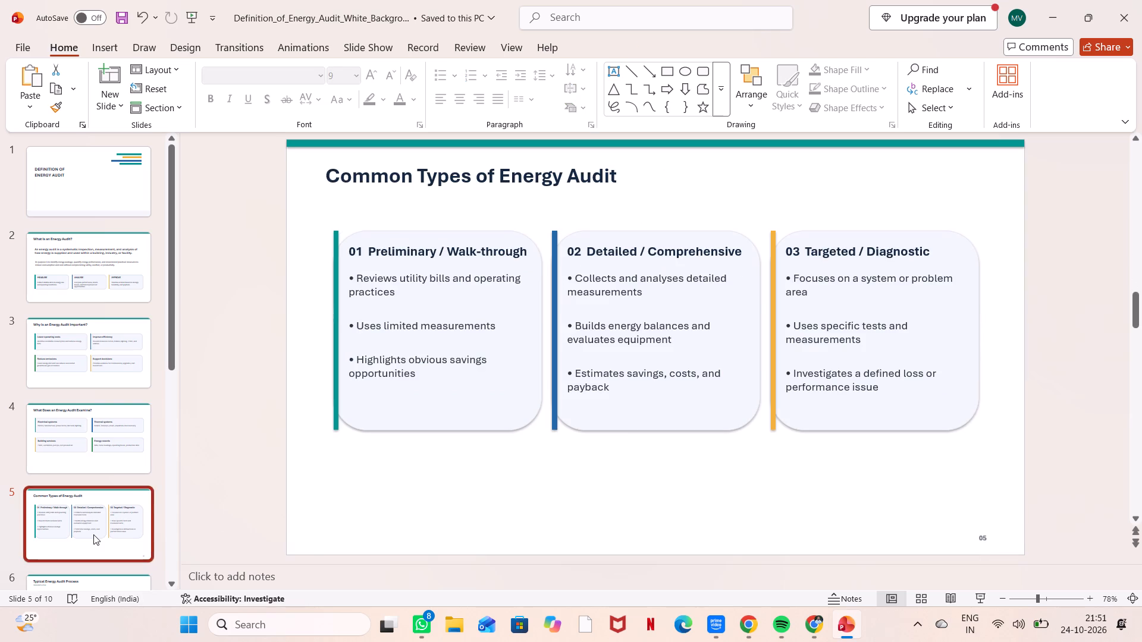
scroll(107, 418, down, 2)
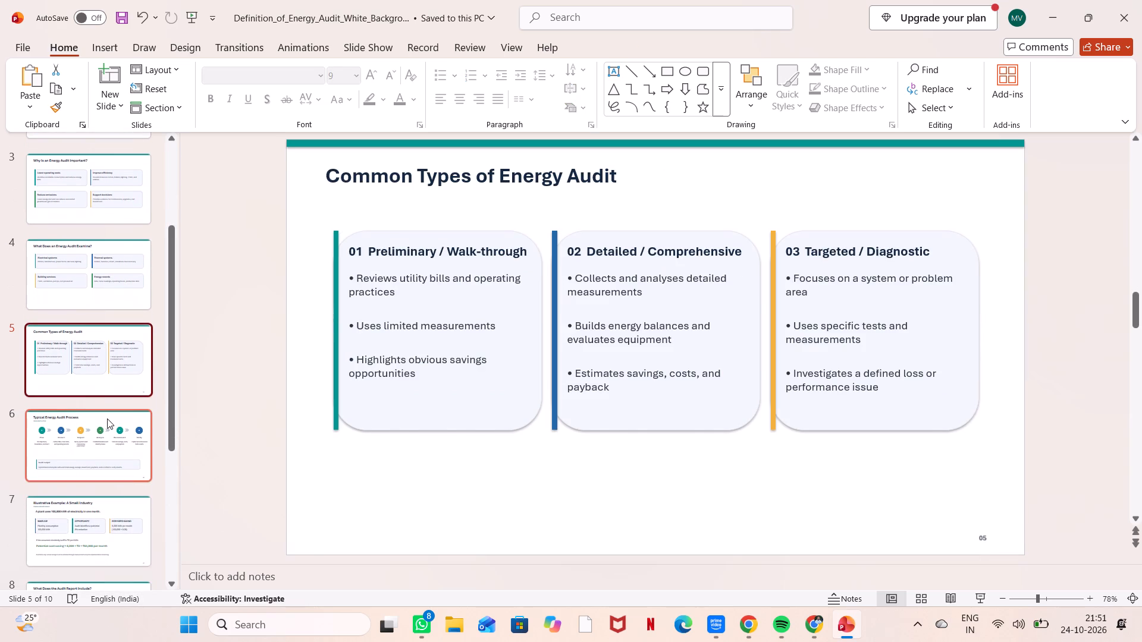
click(107, 418)
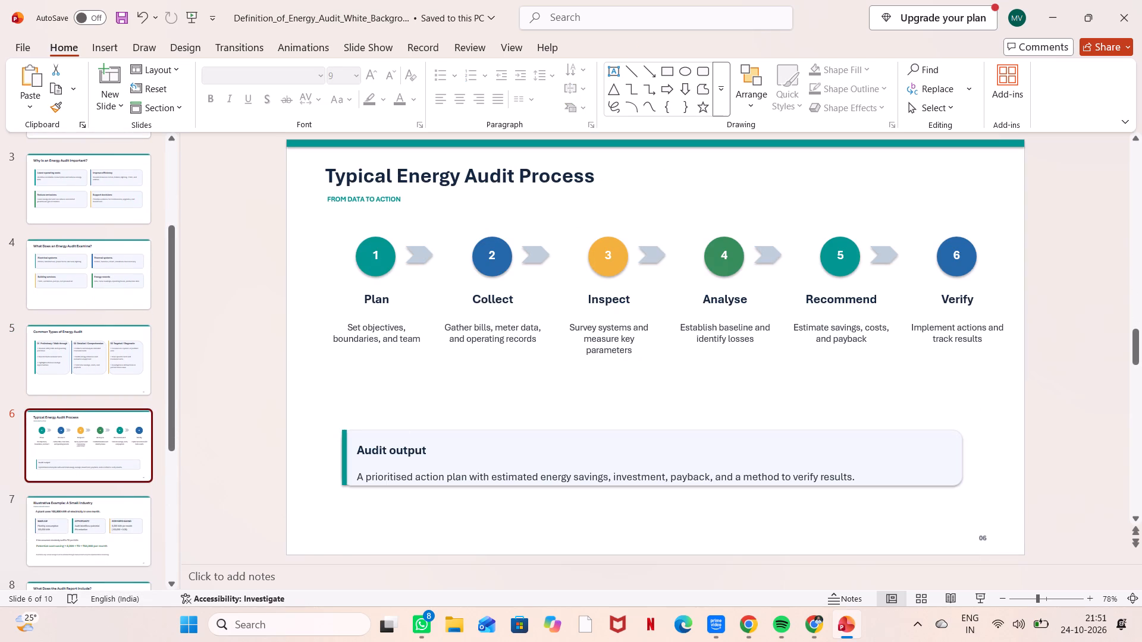
double_click(388, 197)
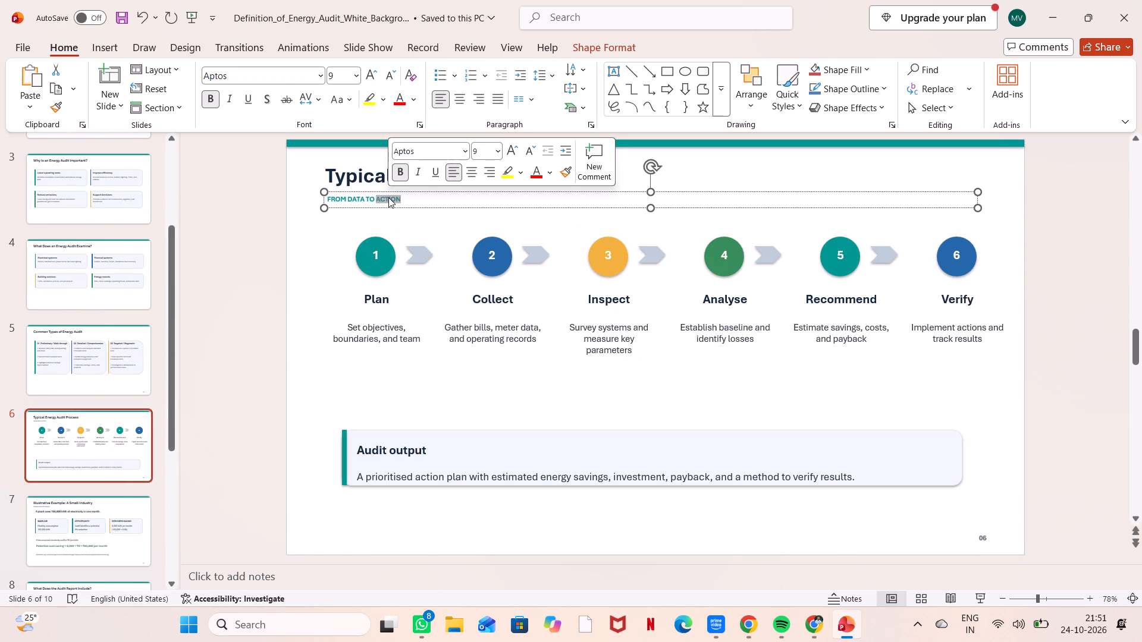
key(ctrl+a)
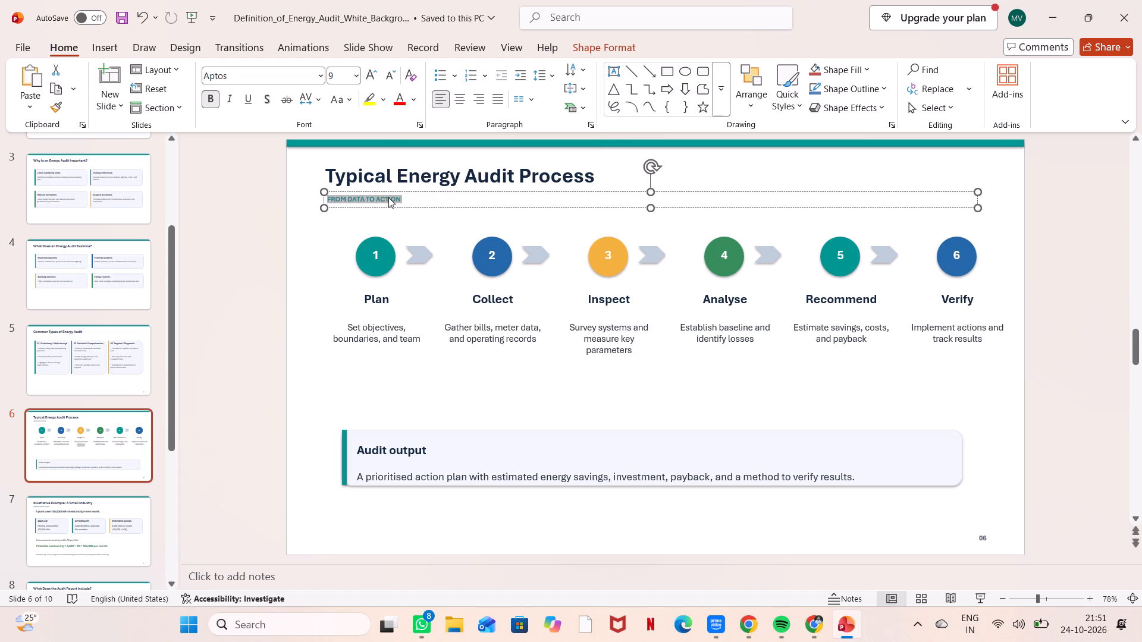
key(Delete)
click(310, 247)
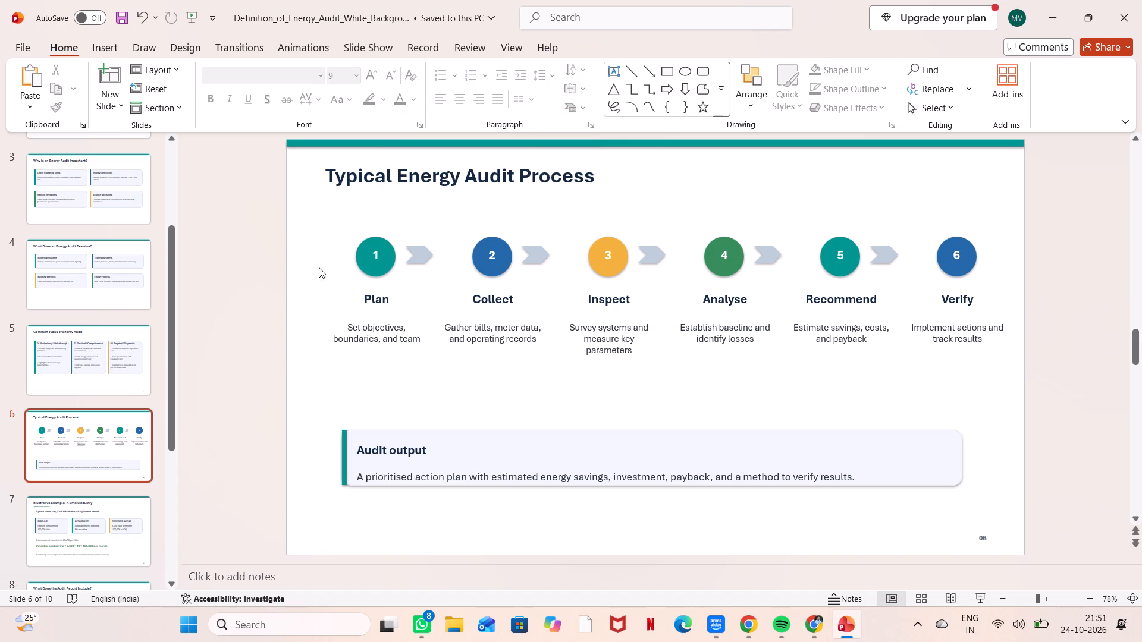
Delete the page number "06" from the bottom corner of slide 6.
scroll(457, 393, down, 1)
scroll(457, 393, up, 1)
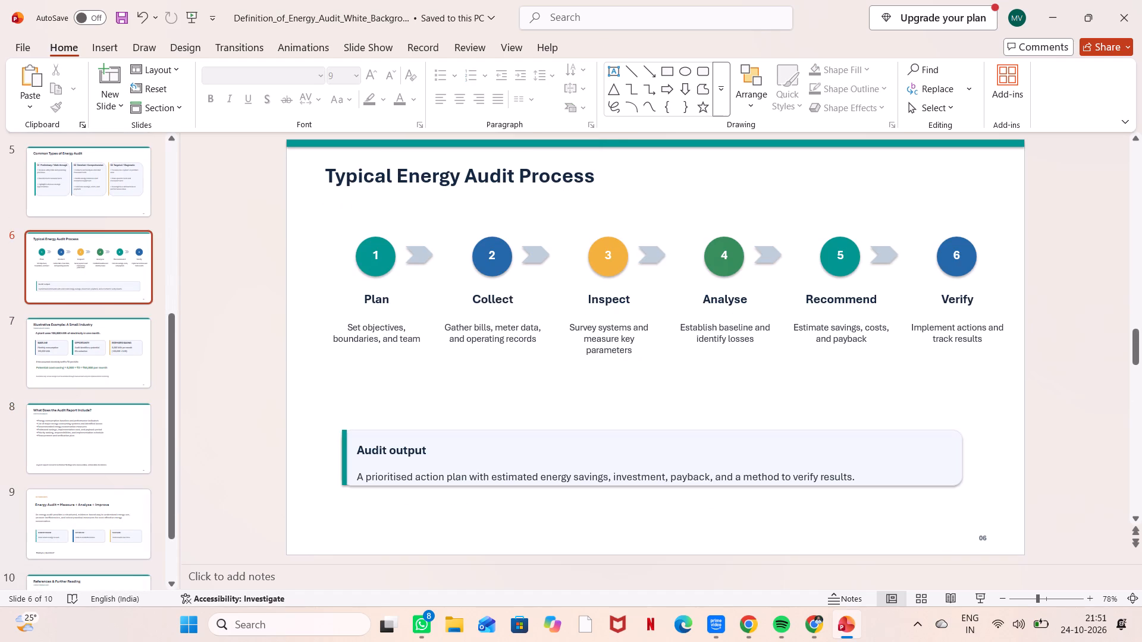
click(983, 534)
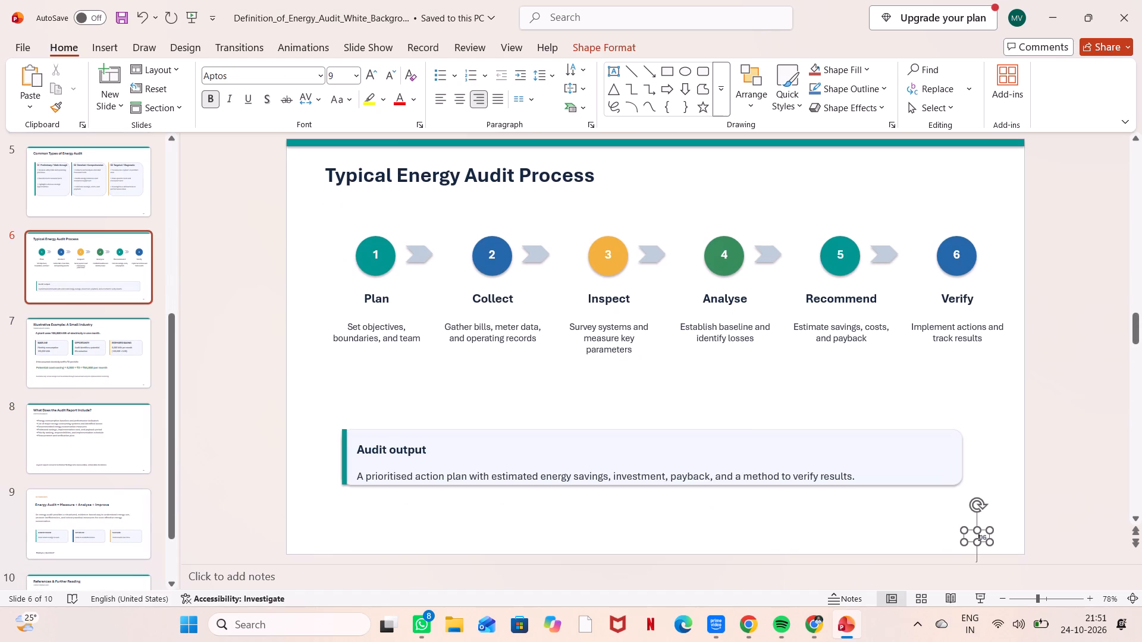
key(ctrl+a)
key(BackSpace)
click(663, 501)
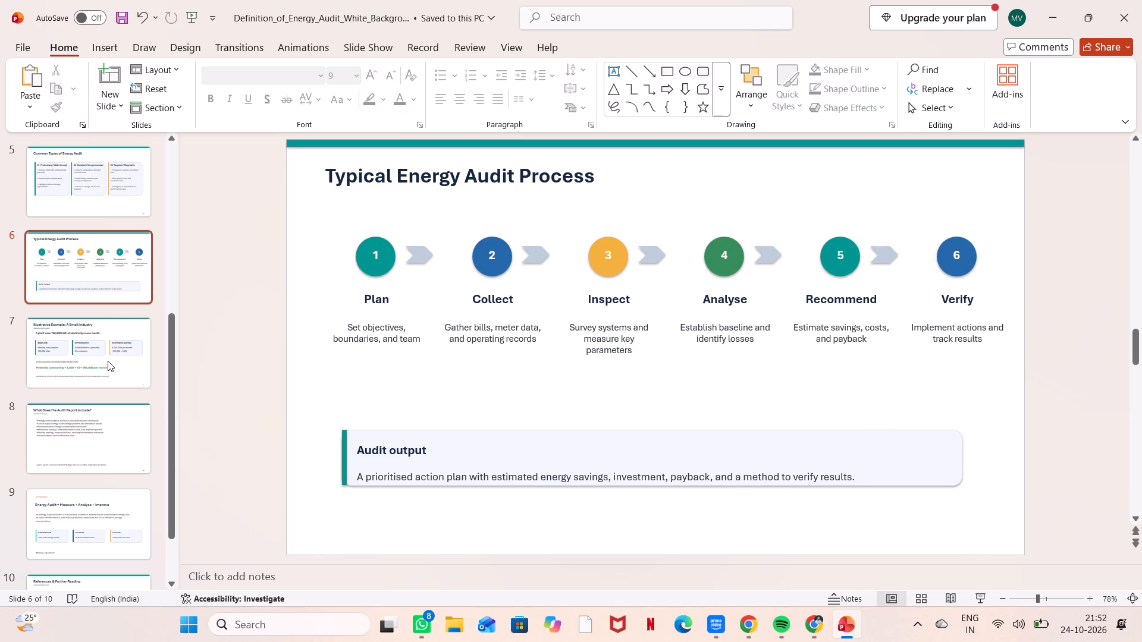
Delete the italic "Illustrative only" sentence below the potential cost saving line on slide 7.
click(108, 361)
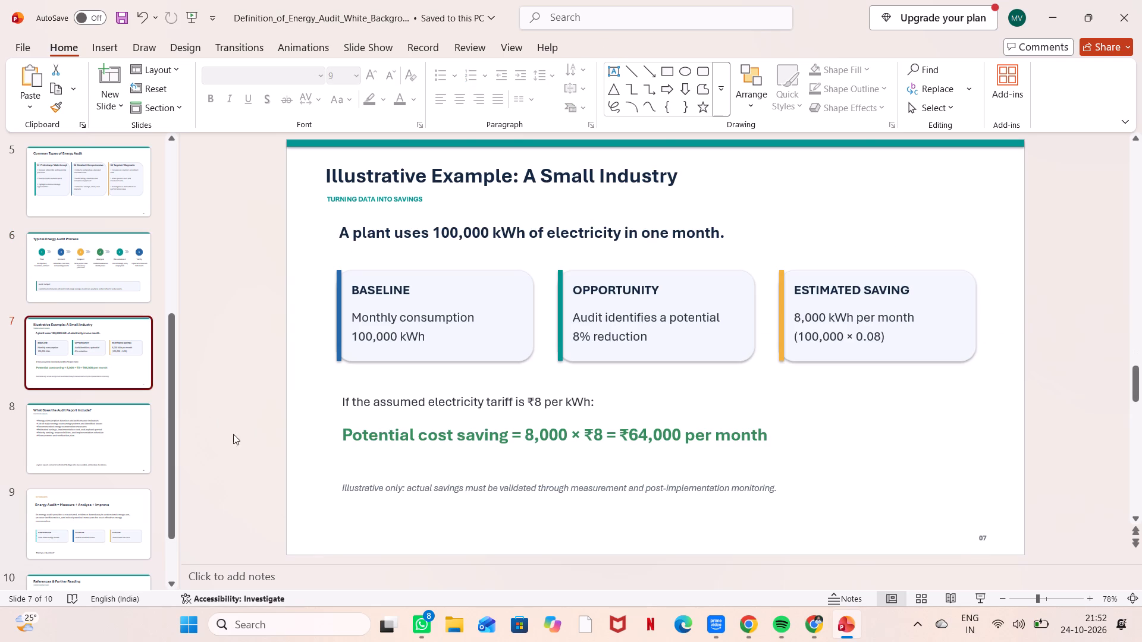
click(479, 486)
key(ctrl+a)
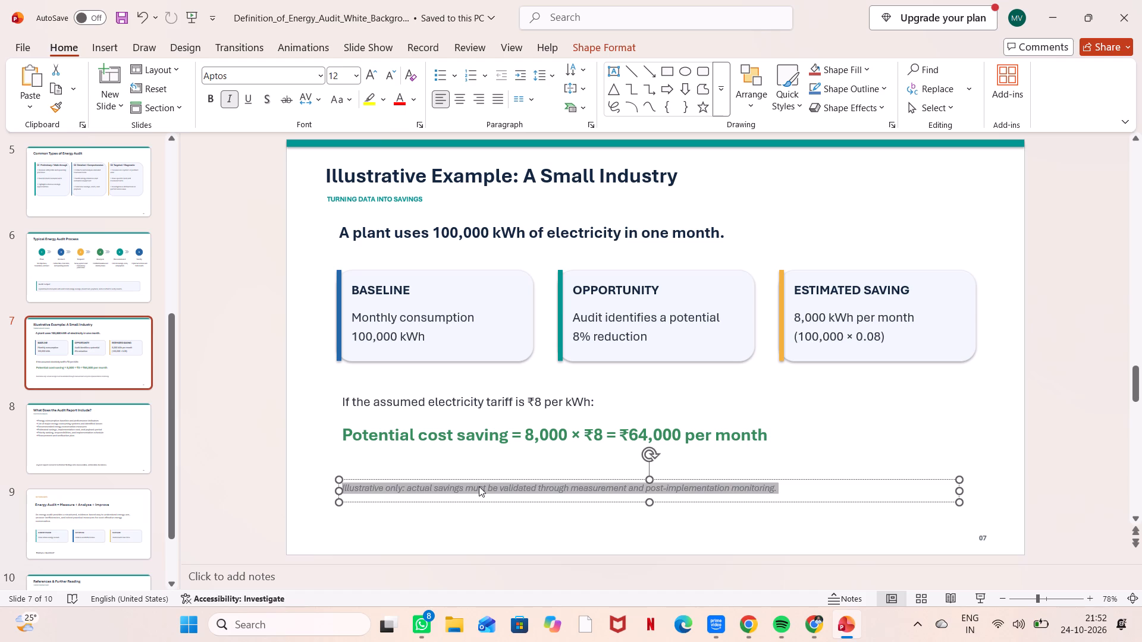
key(BackSpace)
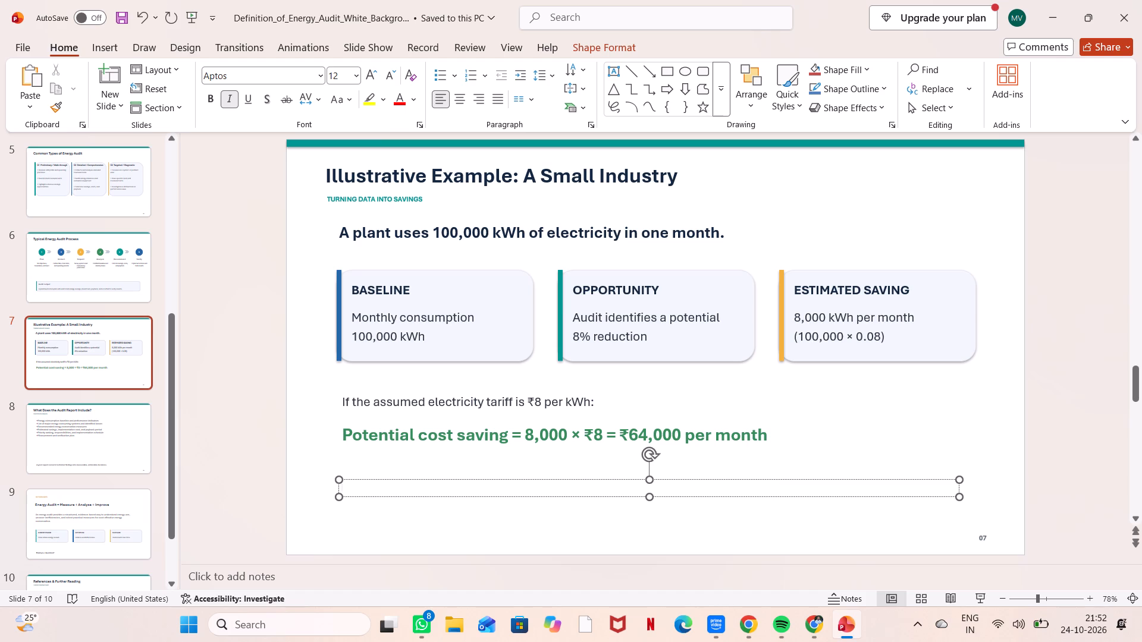
Delete the "TURNING DATA INTO SAVINGS" text below the title on slide 7.
click(415, 201)
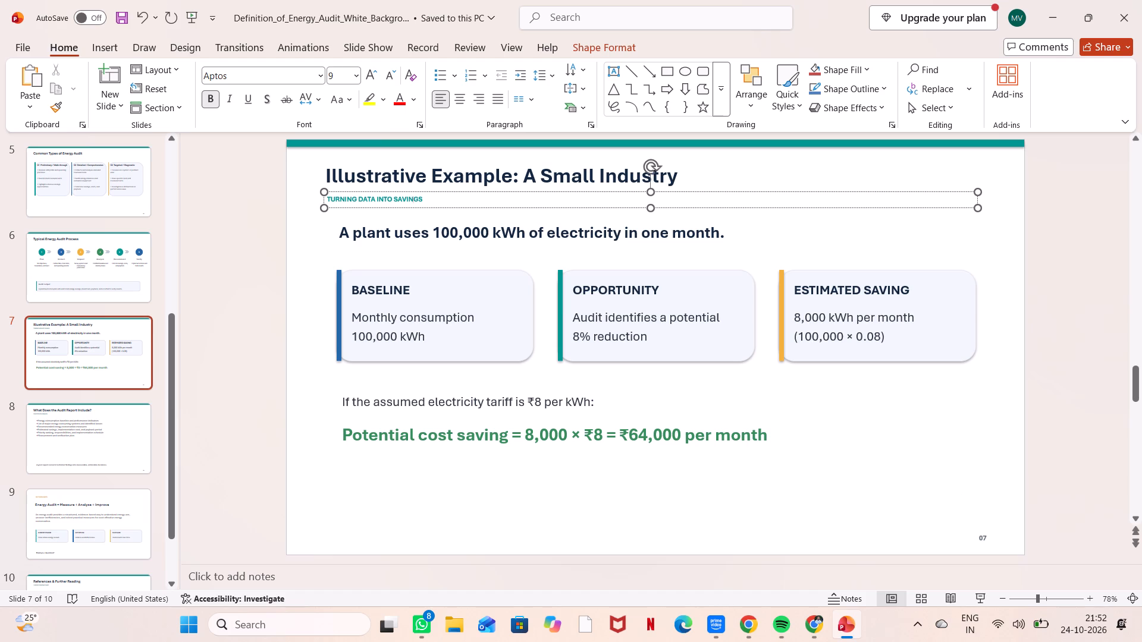
key(ctrl+a)
key(BackSpace)
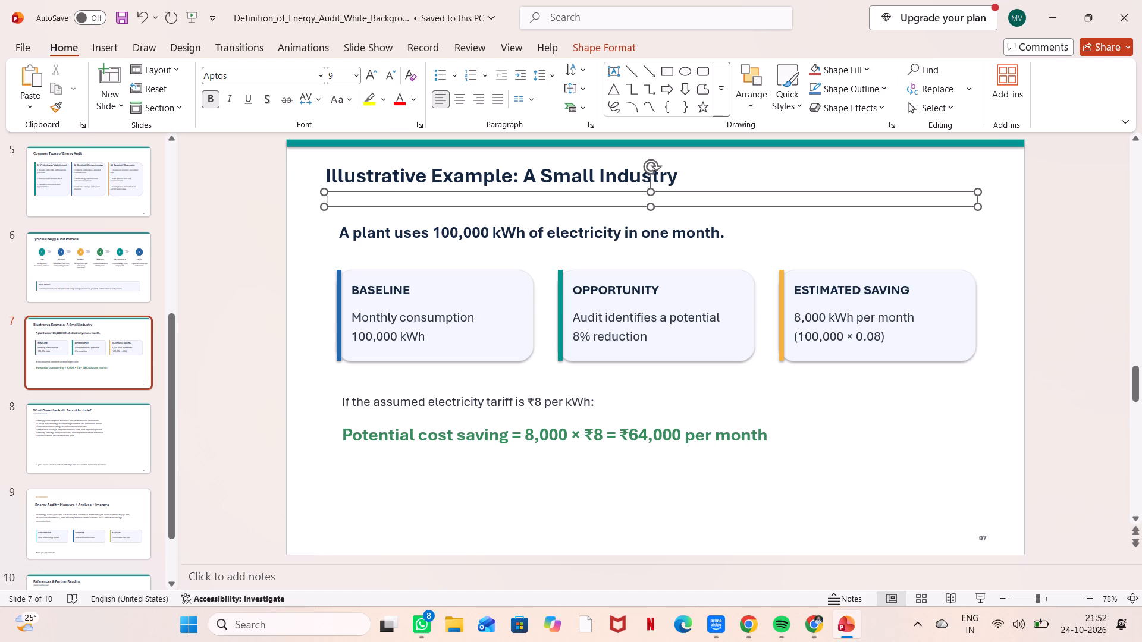
Delete the page number "07" from the bottom corner of slide 7.
click(982, 538)
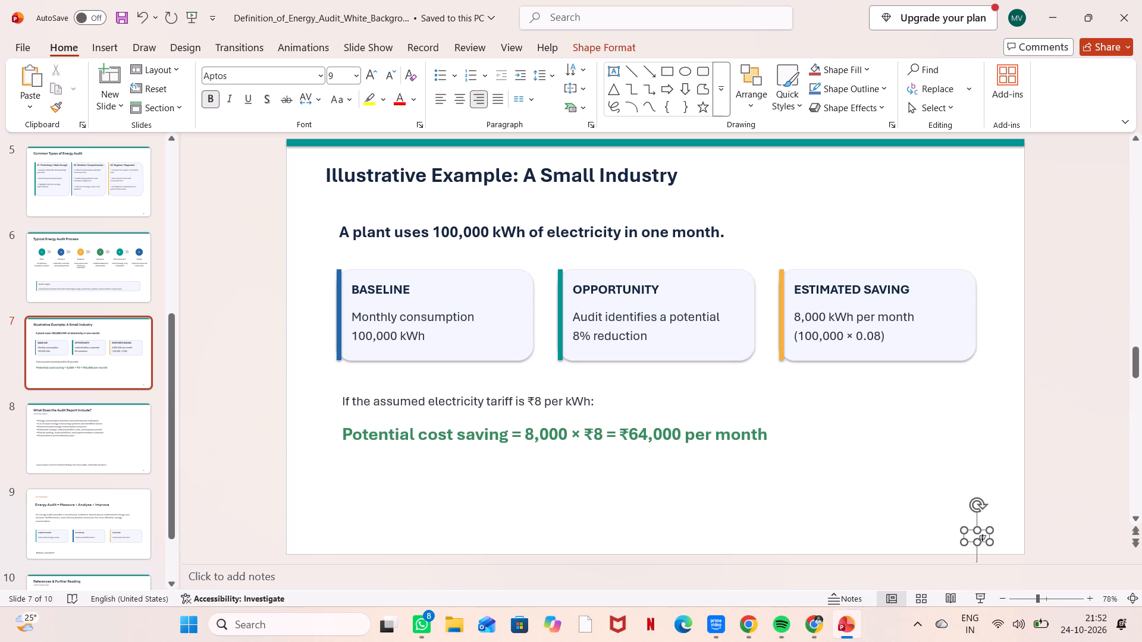
key(ctrl+a)
key(BackSpace)
Delete the entire "References & Further Reading" slide, slide 10, from the presentation.
click(81, 439)
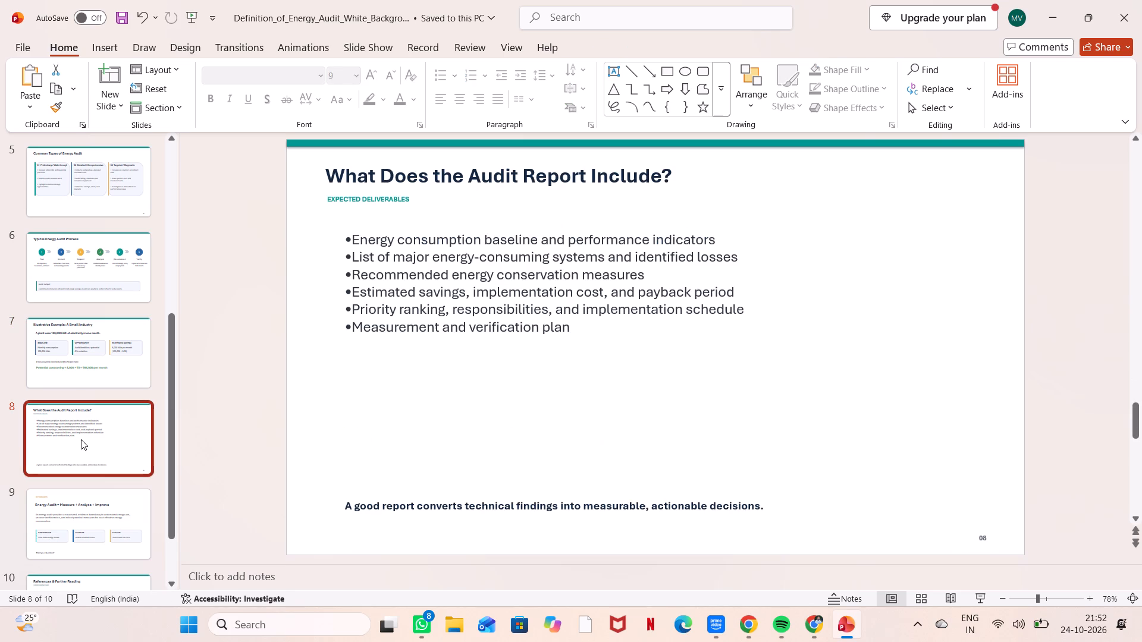
scroll(81, 439, down, 5)
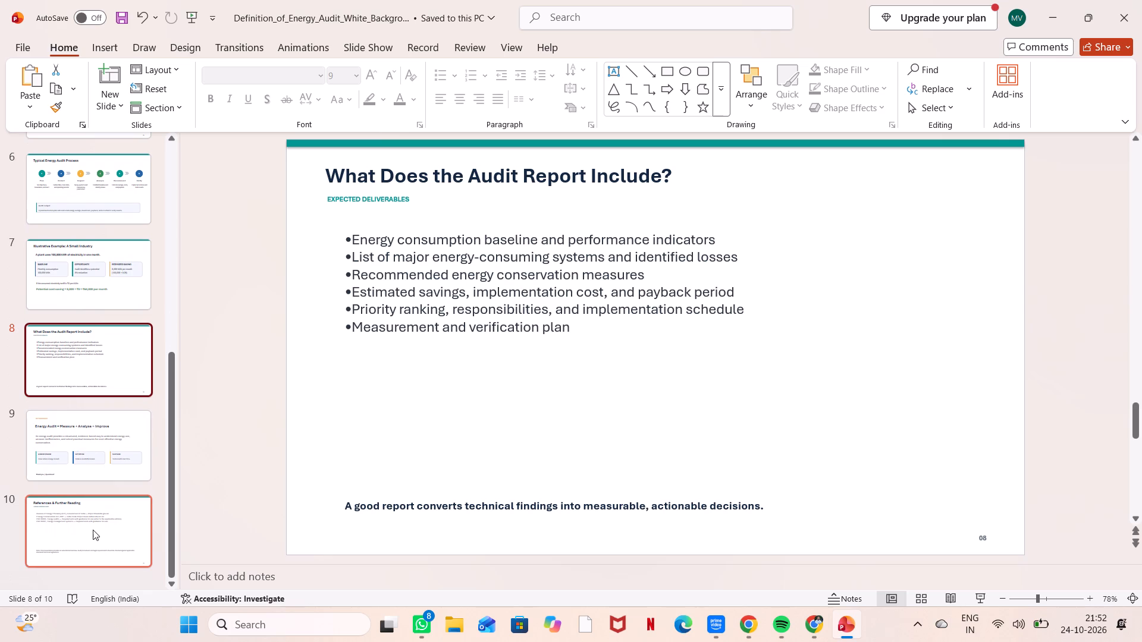
click(93, 530)
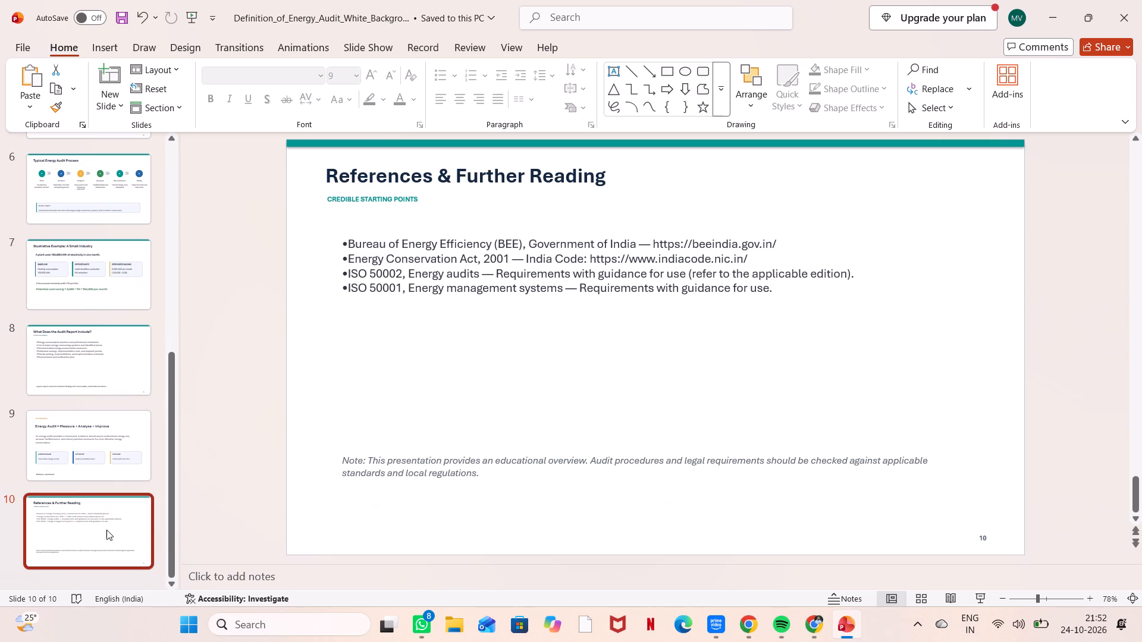
key(Delete)
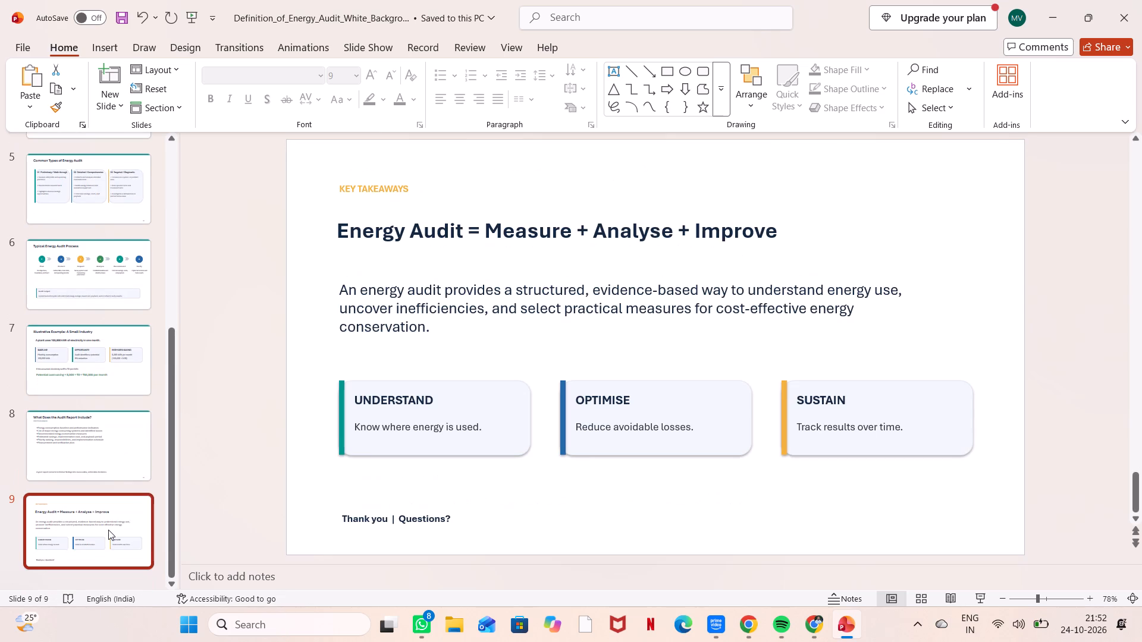
Review slides 5 to 9 of the presentation to decide which remaining slides are not needed.
click(77, 438)
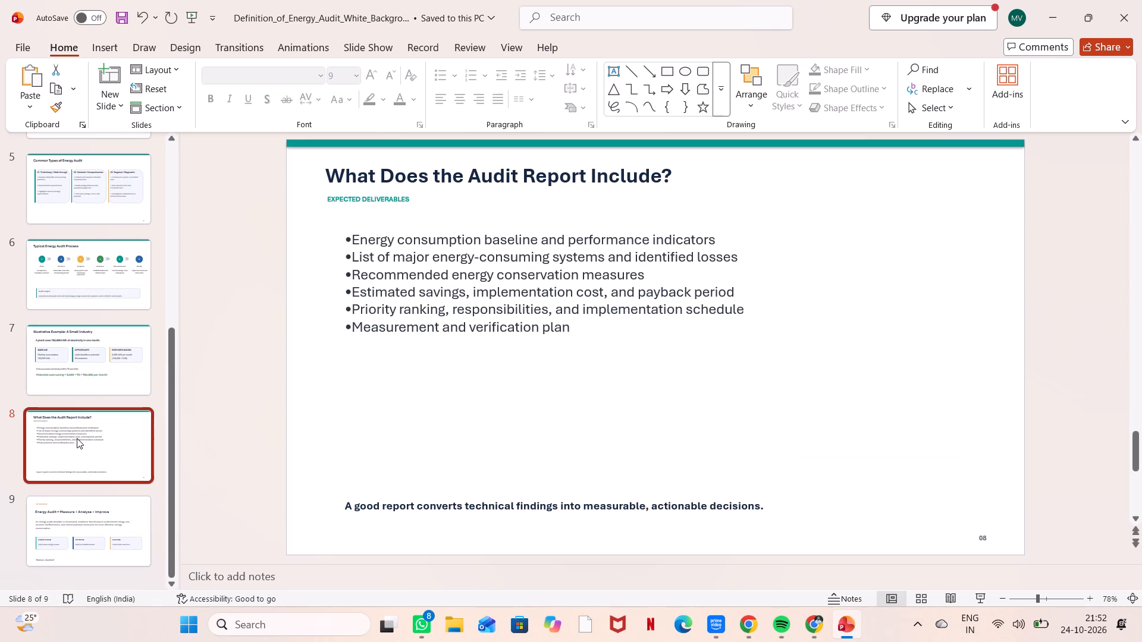
click(77, 363)
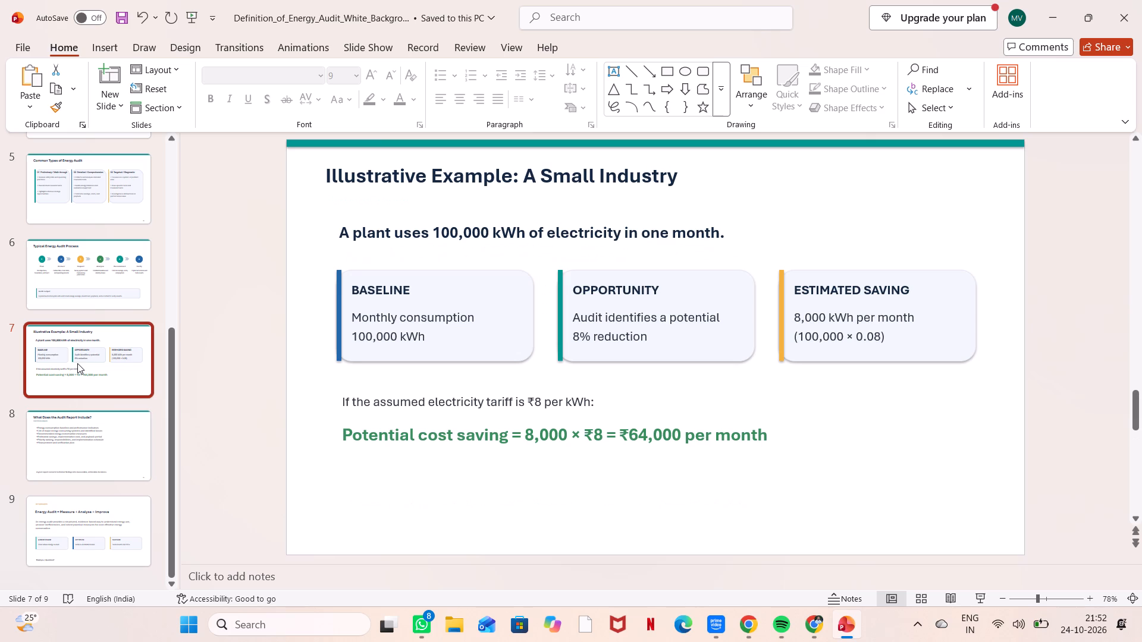
scroll(77, 363, up, 1)
click(77, 363)
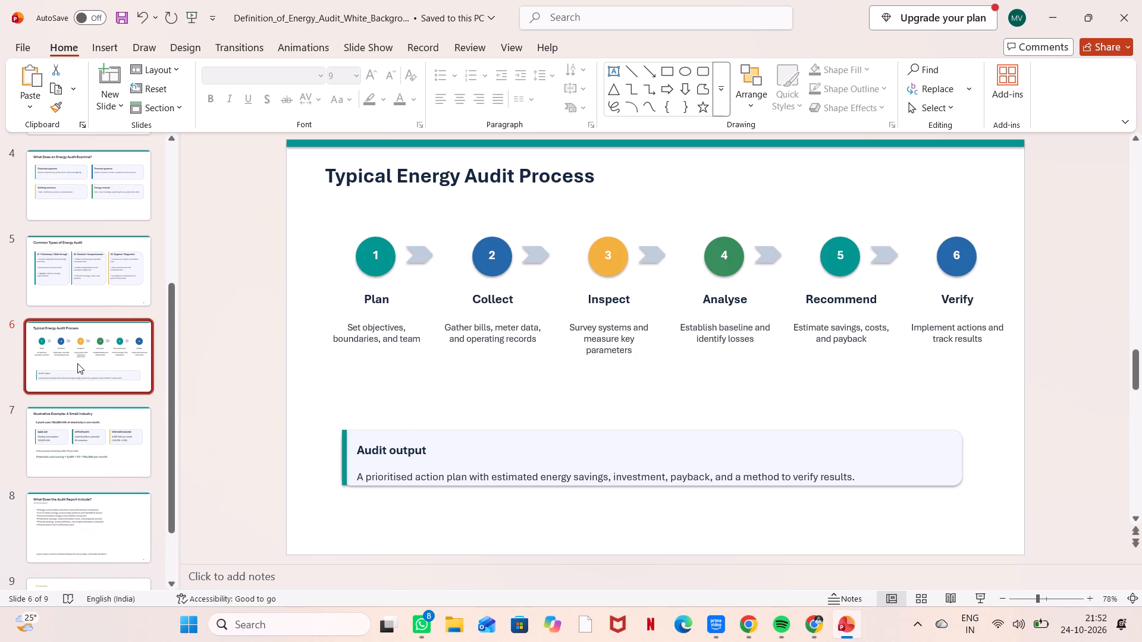
scroll(77, 363, down, 1)
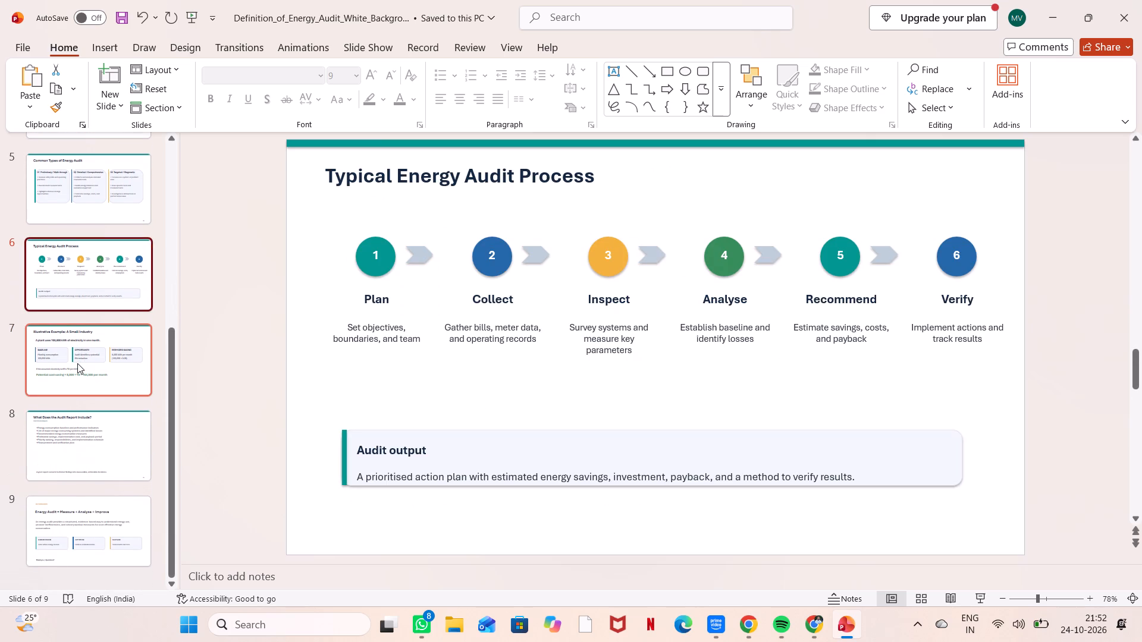
click(84, 423)
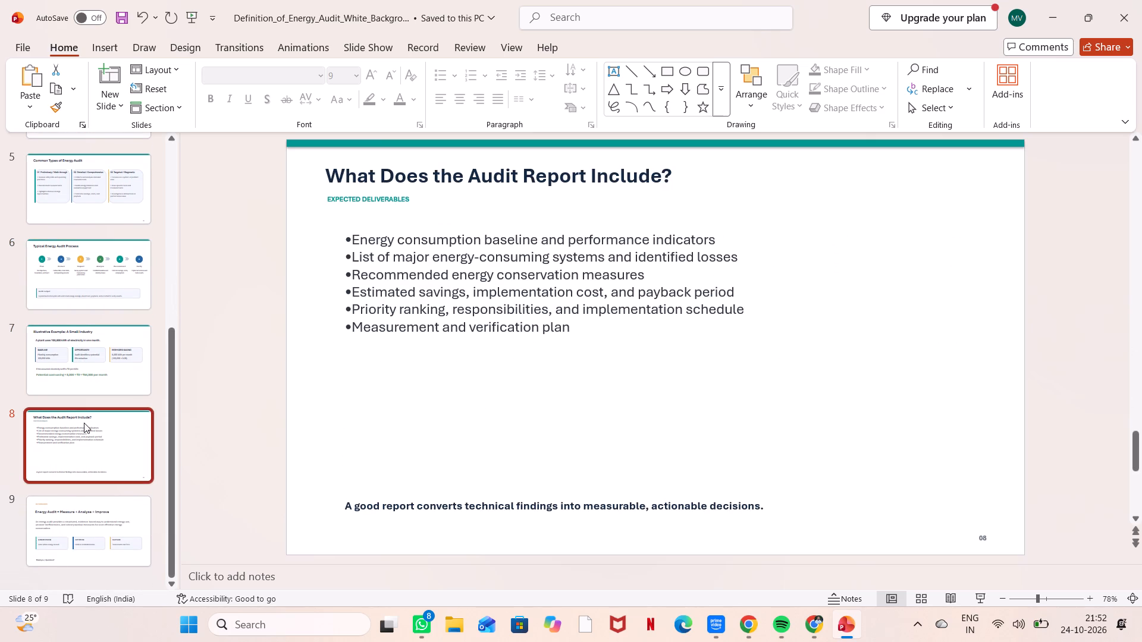
scroll(84, 423, down, 1)
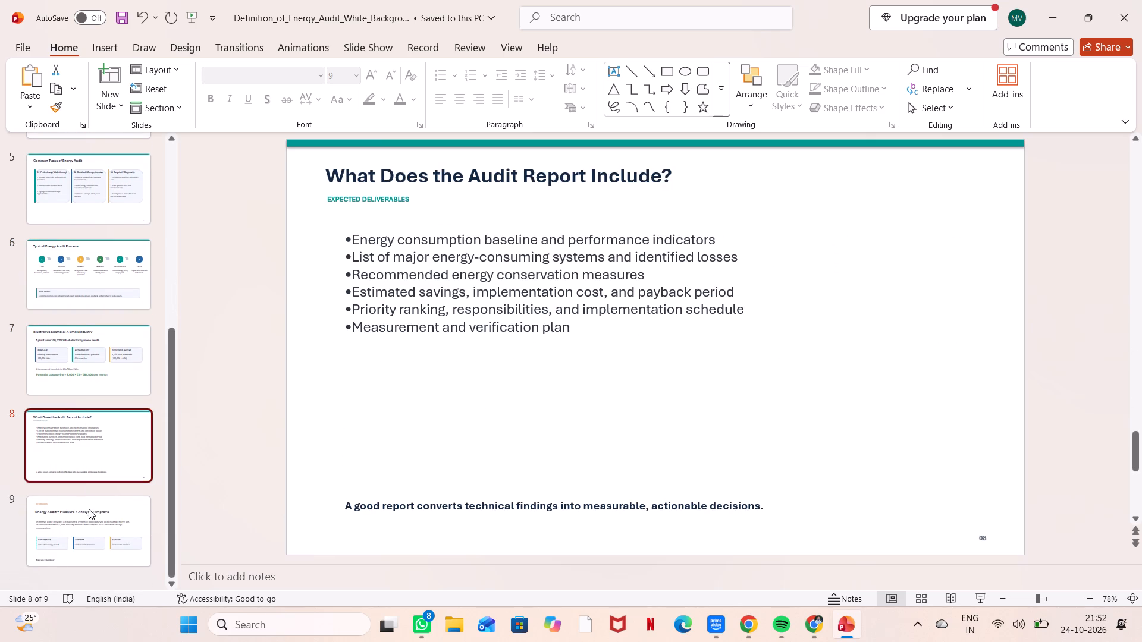
click(92, 525)
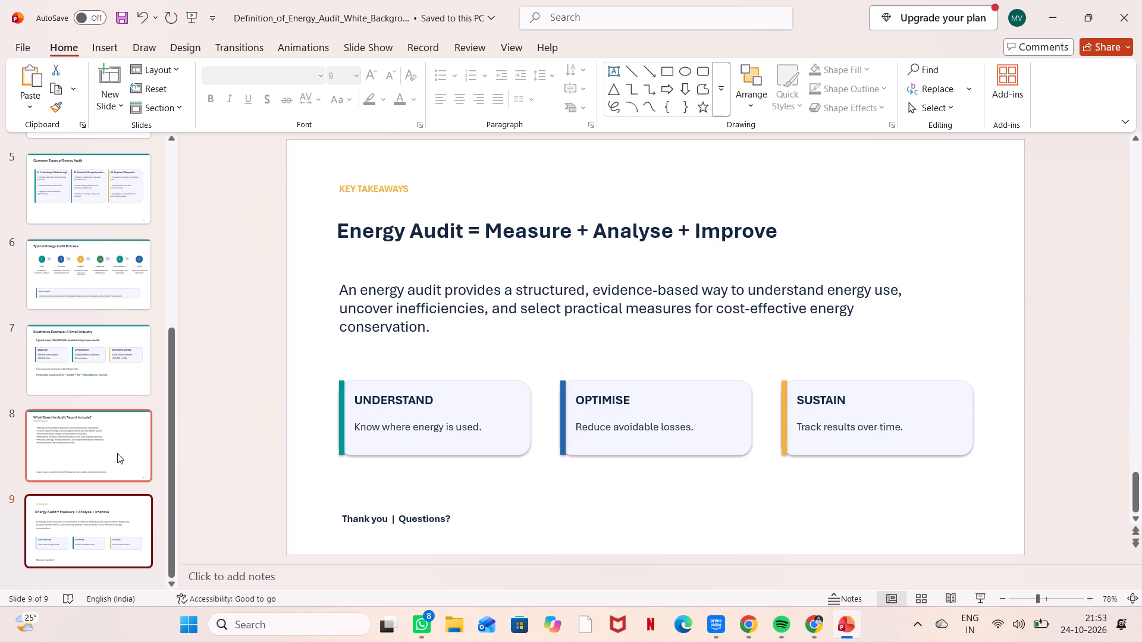
scroll(67, 442, down, 1)
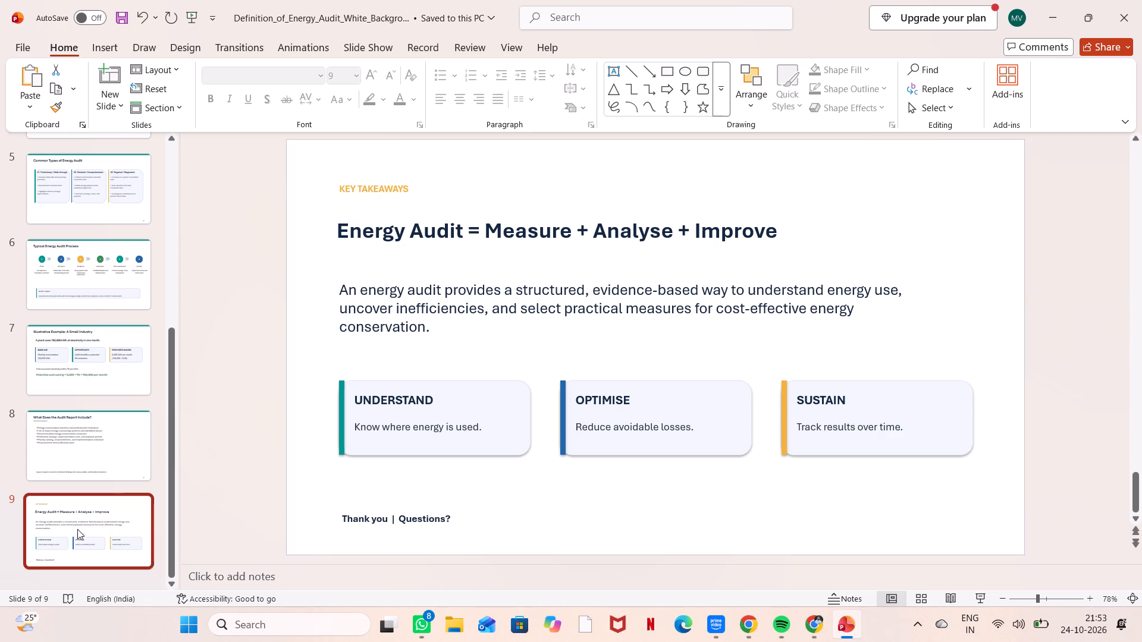
click(78, 533)
click(87, 487)
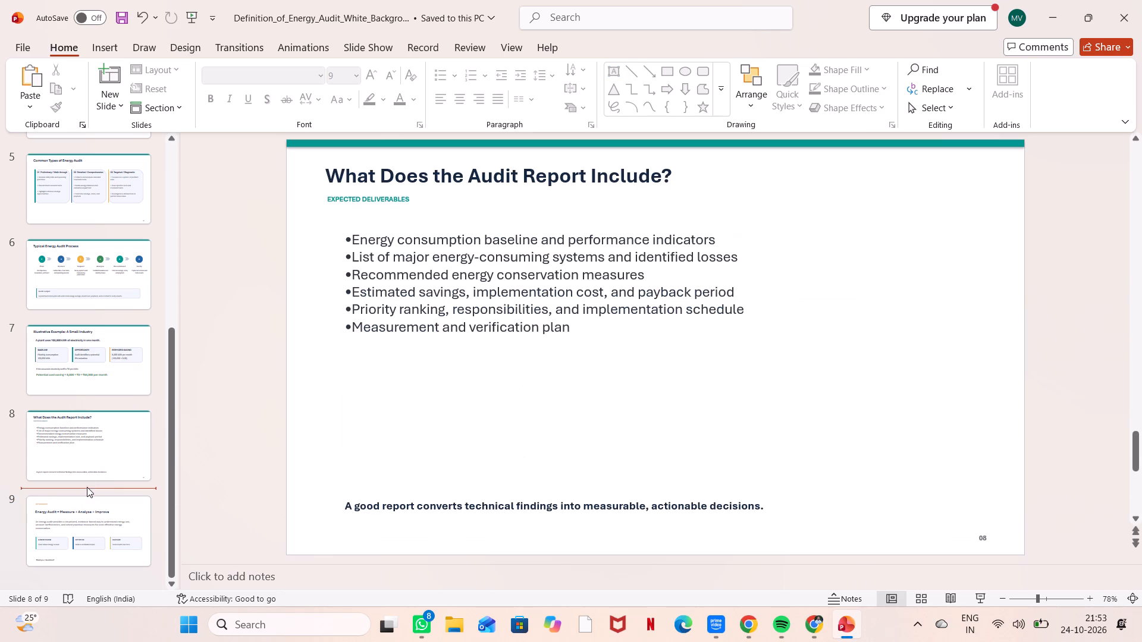
click(128, 193)
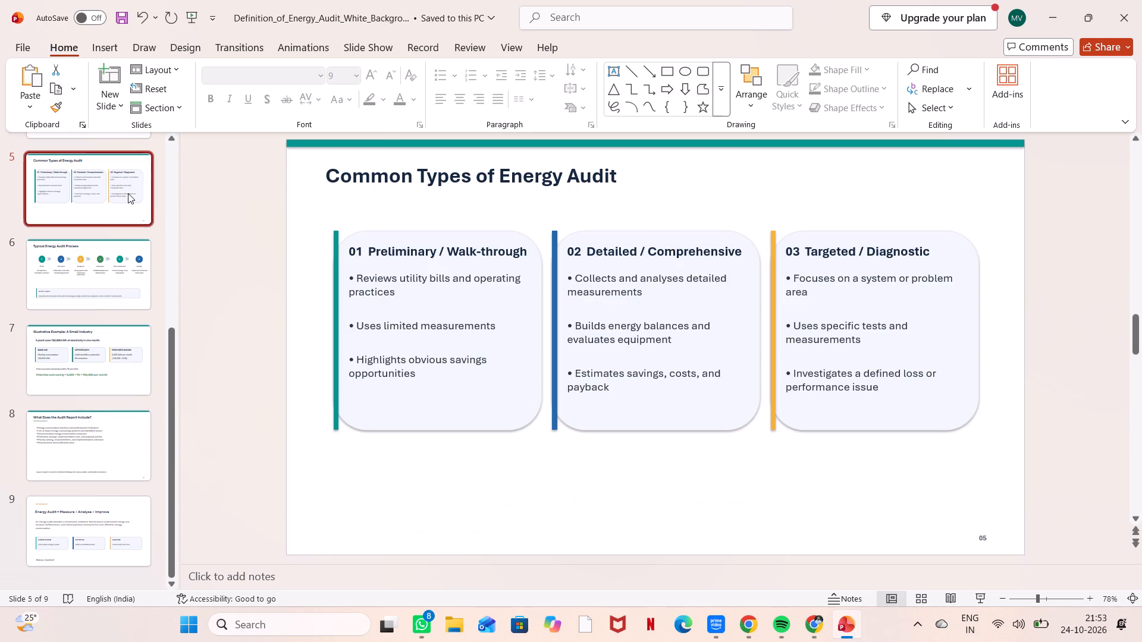
click(123, 263)
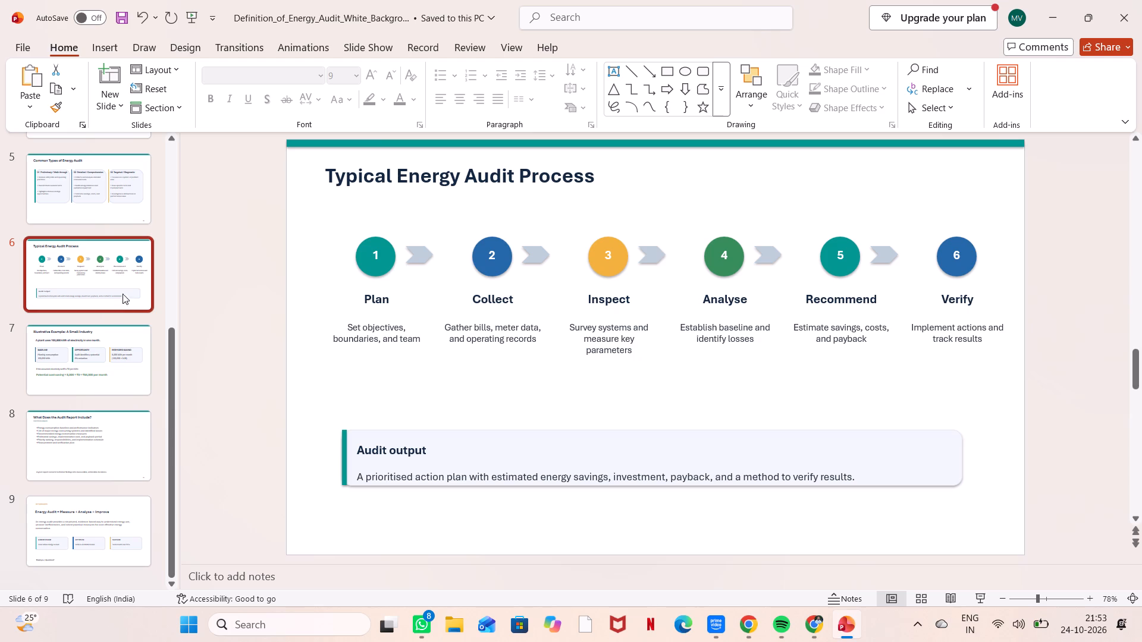
click(130, 350)
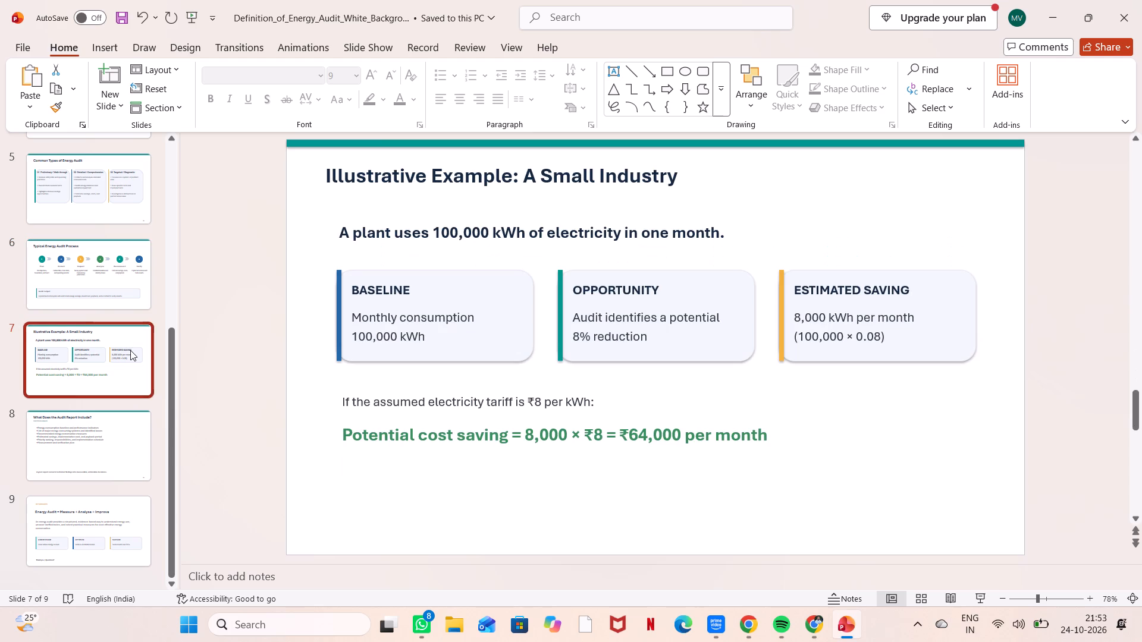
click(110, 426)
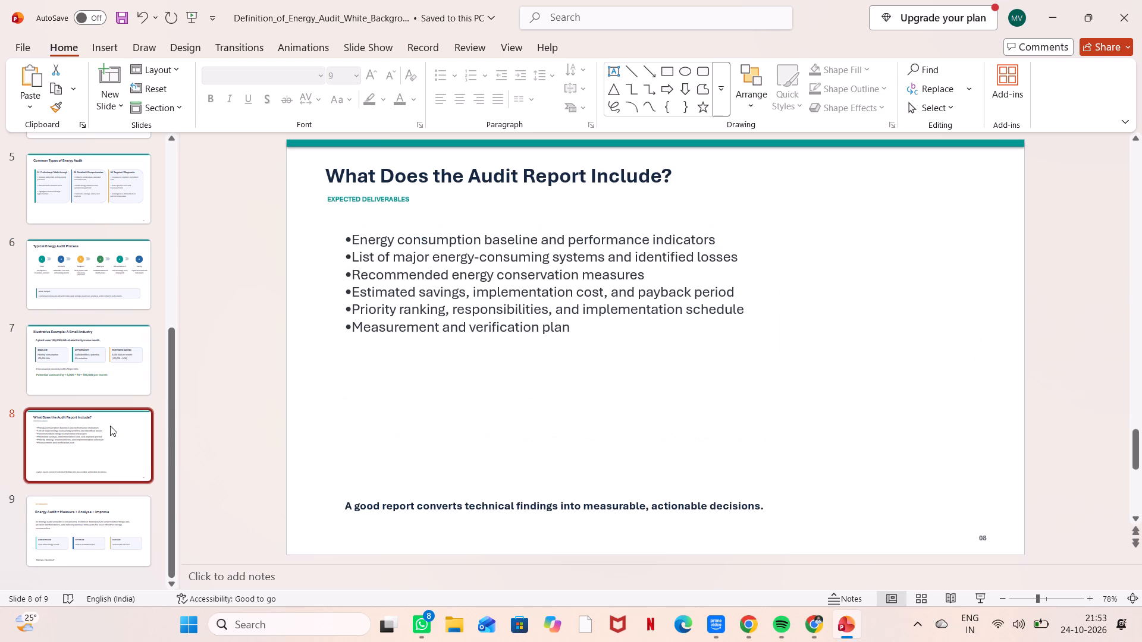
Delete the entire "Illustrative Example: A Small Industry" slide, slide 7.
click(107, 389)
key(Delete)
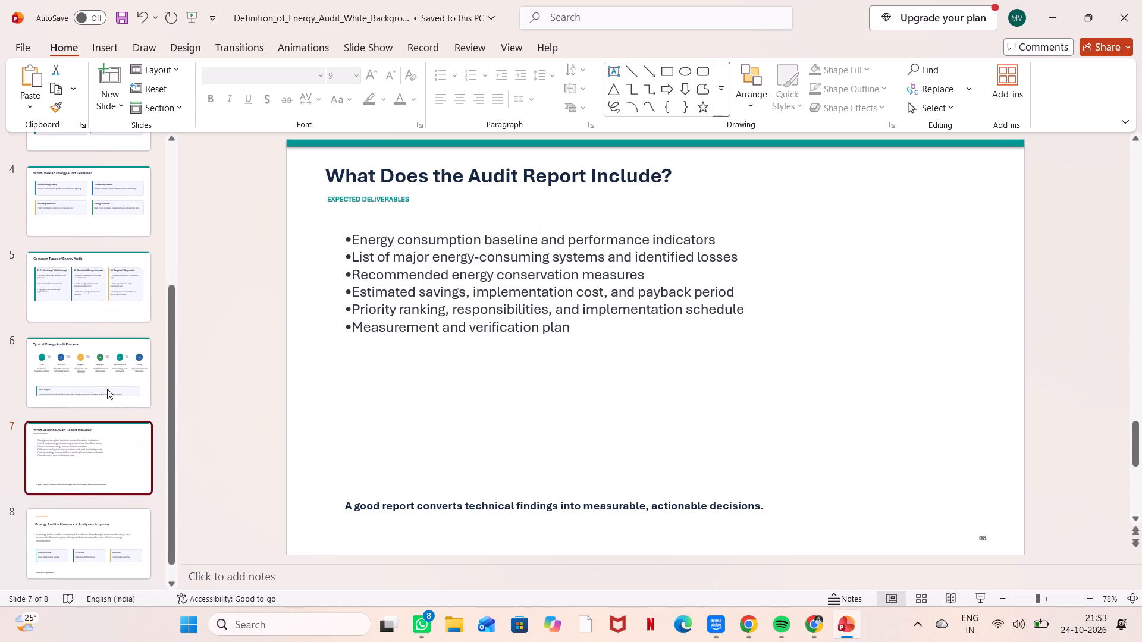
Delete the closing "Energy Audit = Measure + Analyse + Improve" key takeaways slide at the end of the presentation.
click(121, 523)
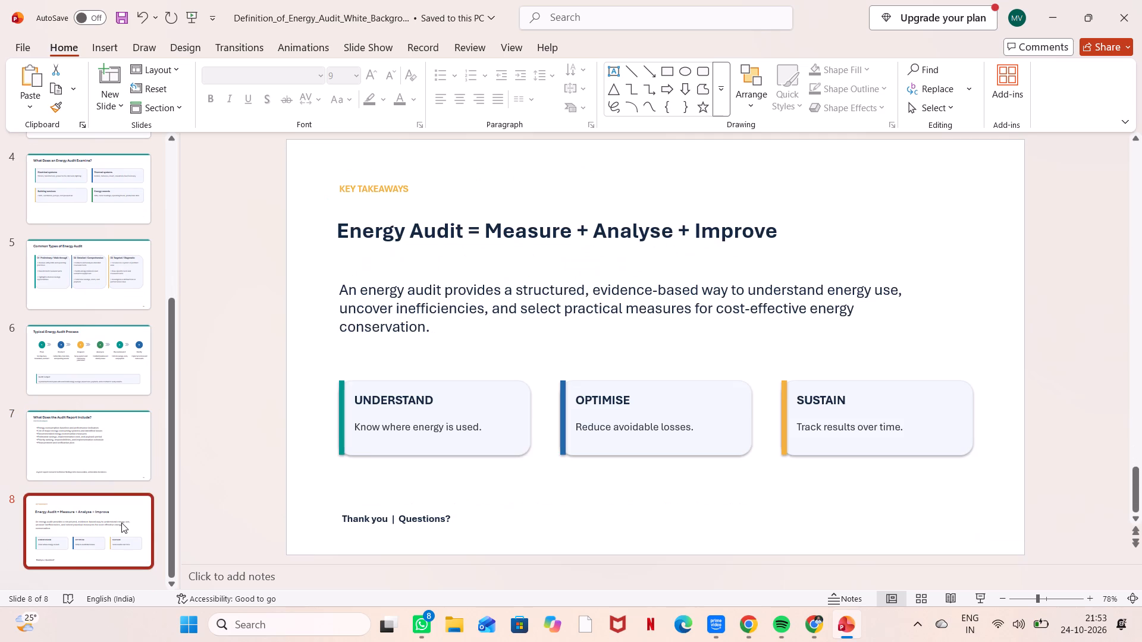
key(Delete)
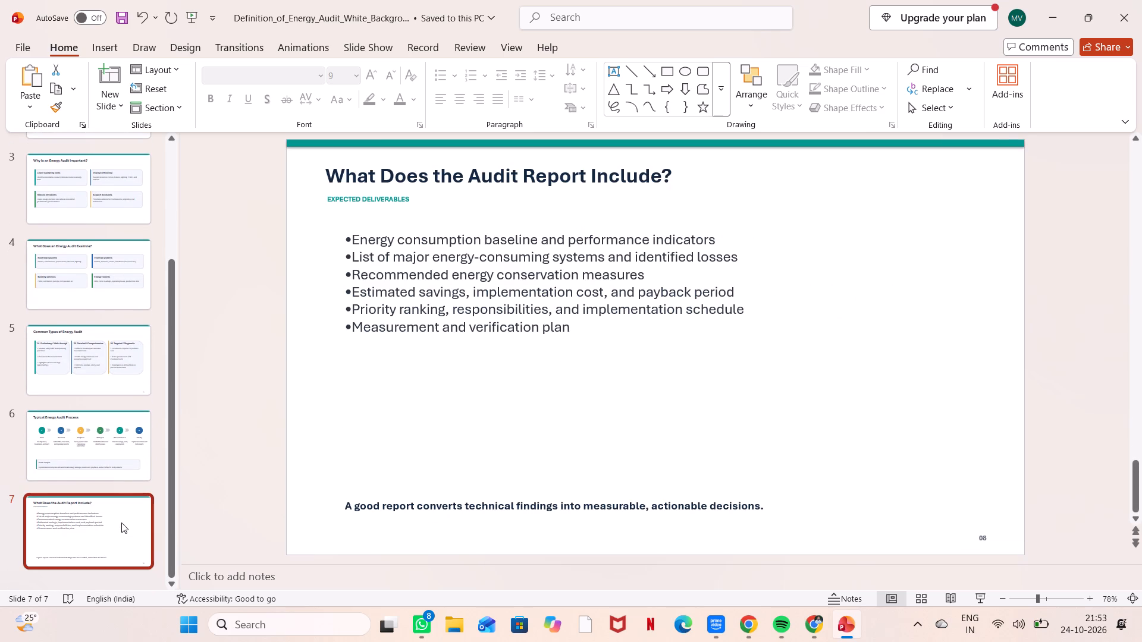
Widen the "DEFINITION OF ENERGY AUDIT" title text box on slide 1 to about three quarters of the slide width.
scroll(83, 295, up, 2)
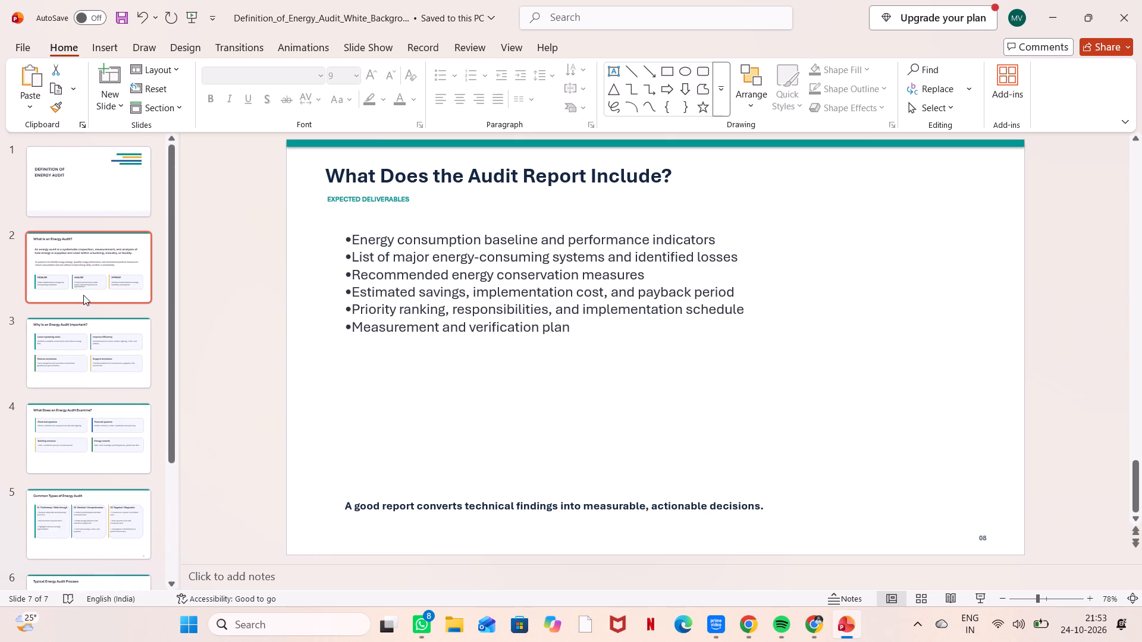
scroll(83, 295, up, 1)
click(96, 184)
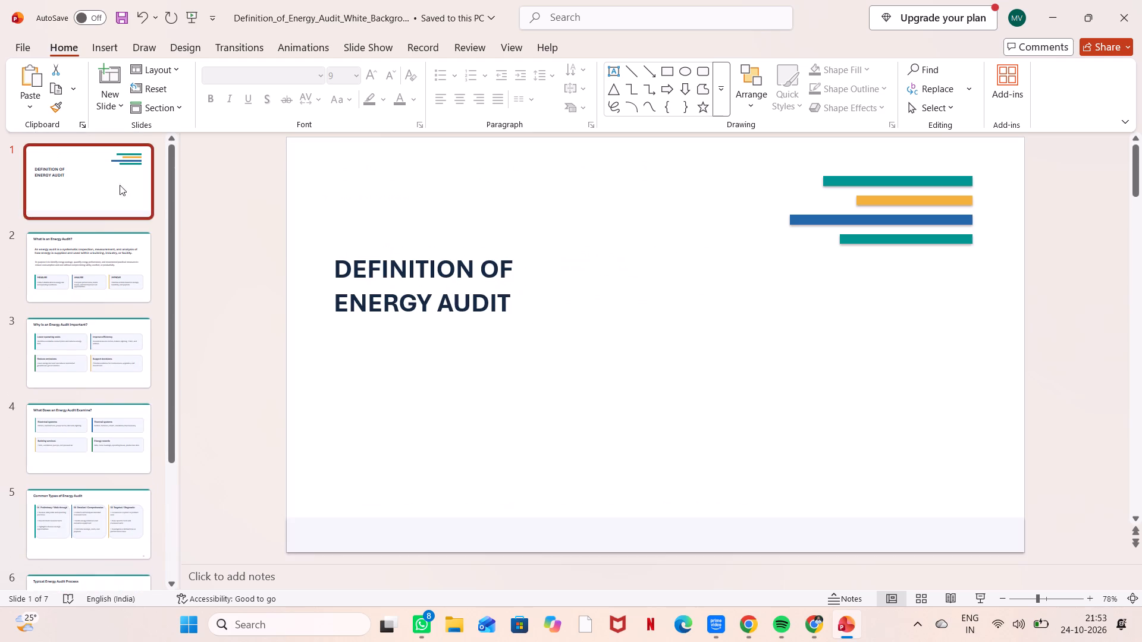
click(519, 288)
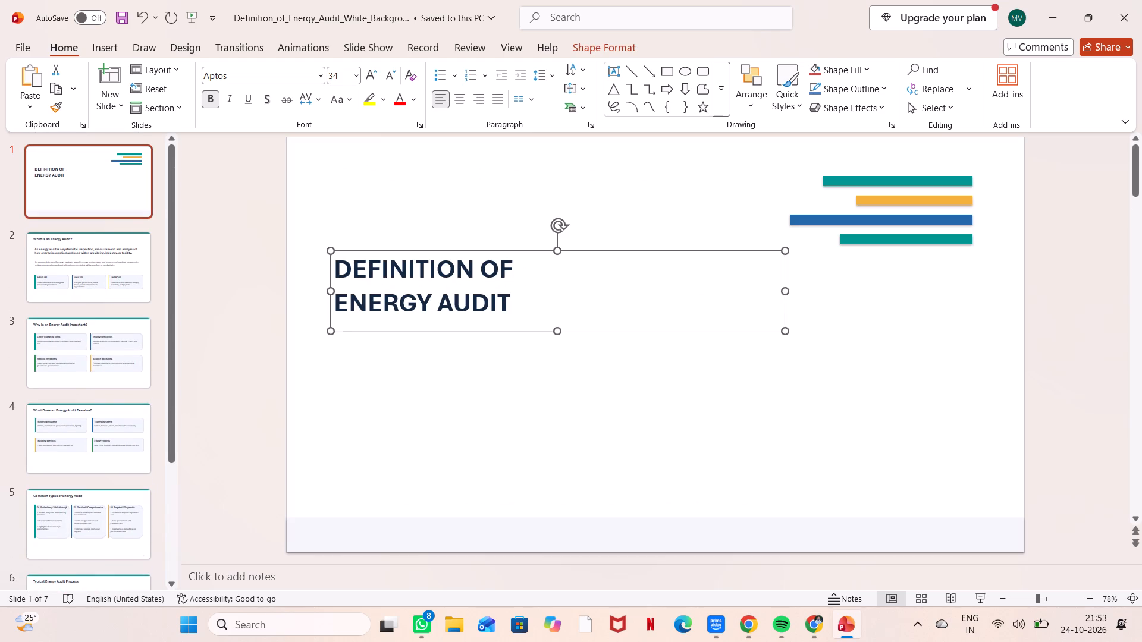
drag(788, 332, 886, 309)
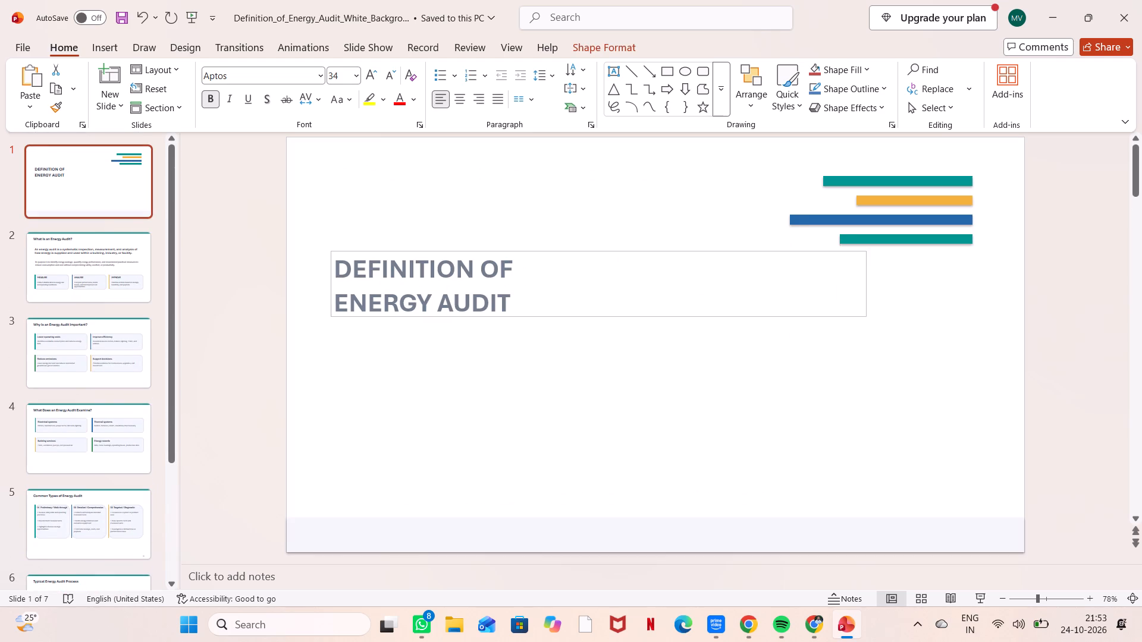
drag(886, 309, 889, 309)
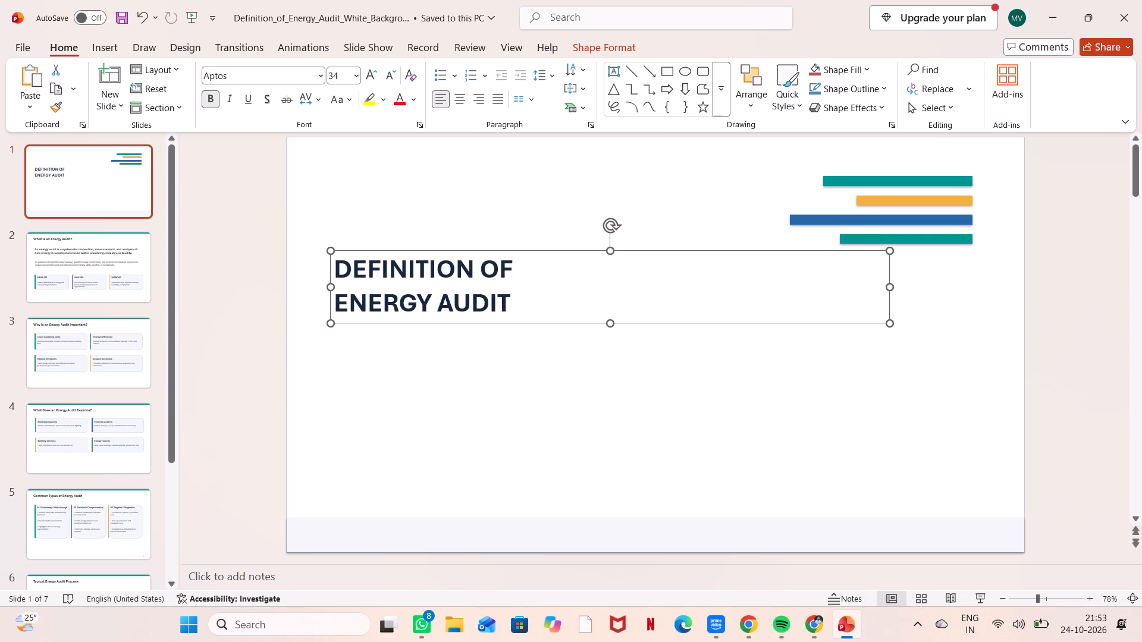
drag(611, 323, 494, 399)
Shift the slide 1 title box down and toward the right edge of the slide, and extend its left edge slightly outward.
drag(564, 278, 647, 313)
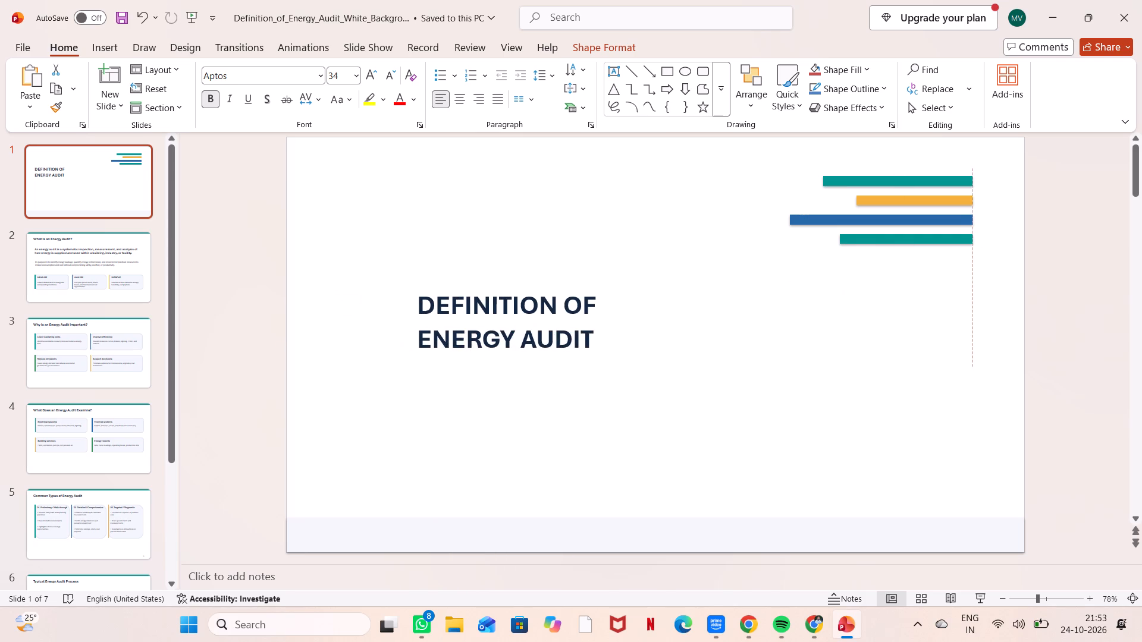
drag(647, 313, 655, 312)
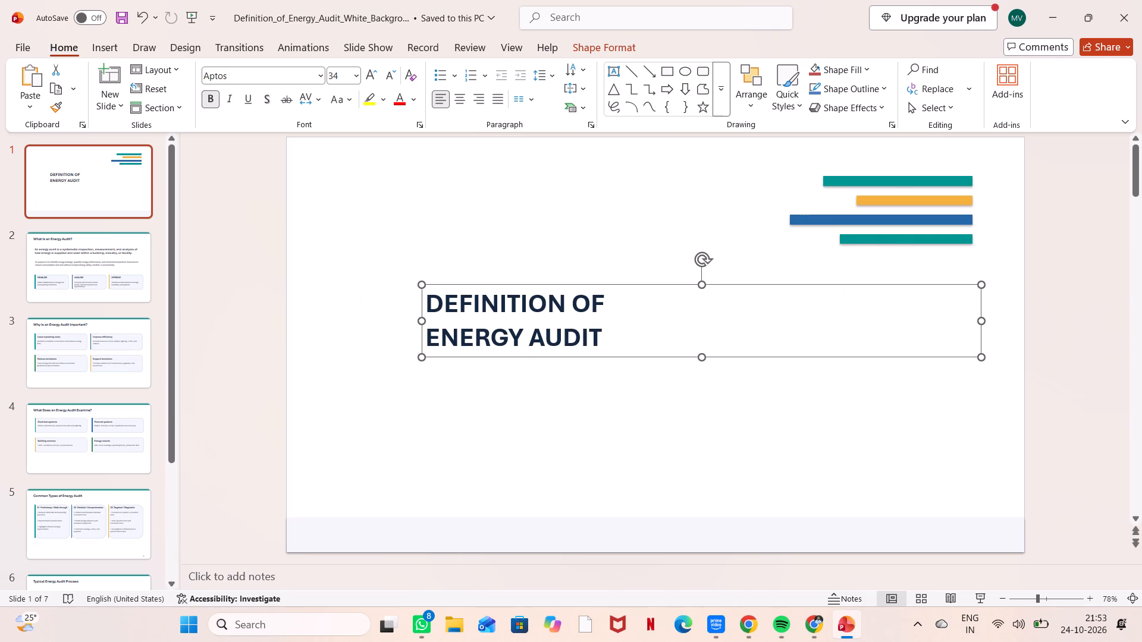
drag(422, 322, 389, 312)
Join the two title lines on slide 1 into the single line "DEFINITION OF ENERGY AUDIT".
click(392, 333)
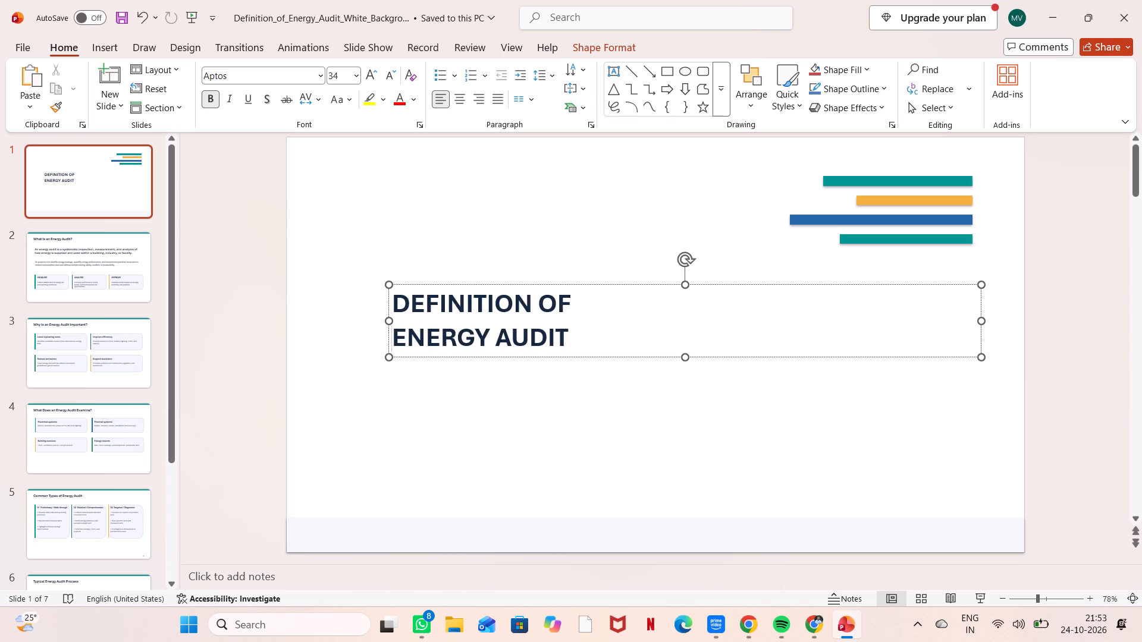
key(BackSpace)
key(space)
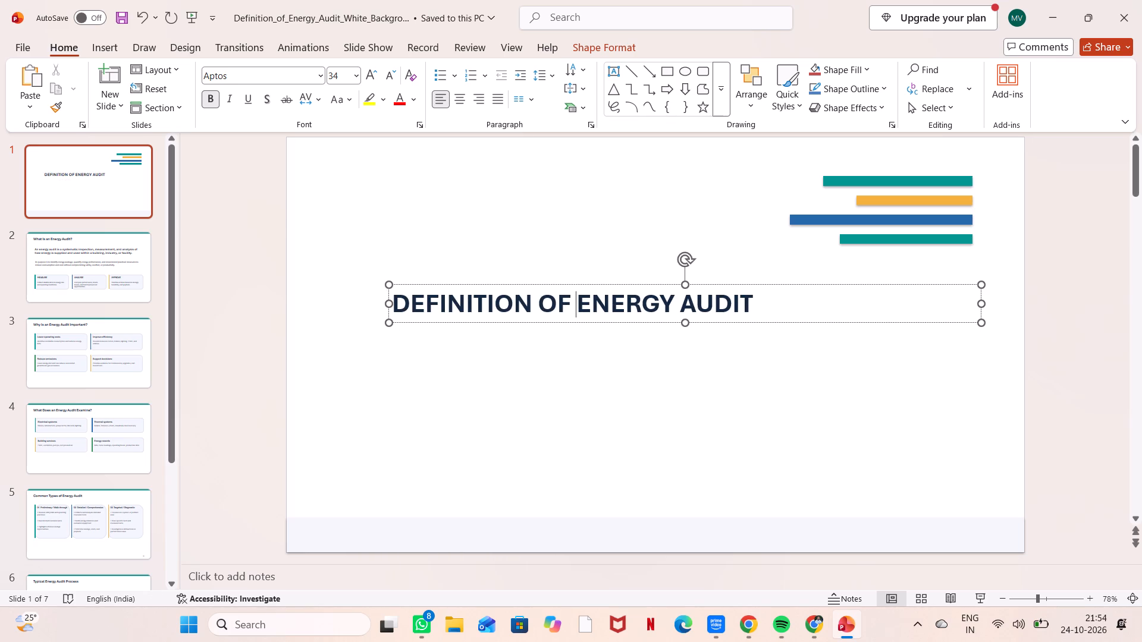
Reposition the single-line title so its text sits roughly in the middle of slide 1.
drag(570, 285, 641, 297)
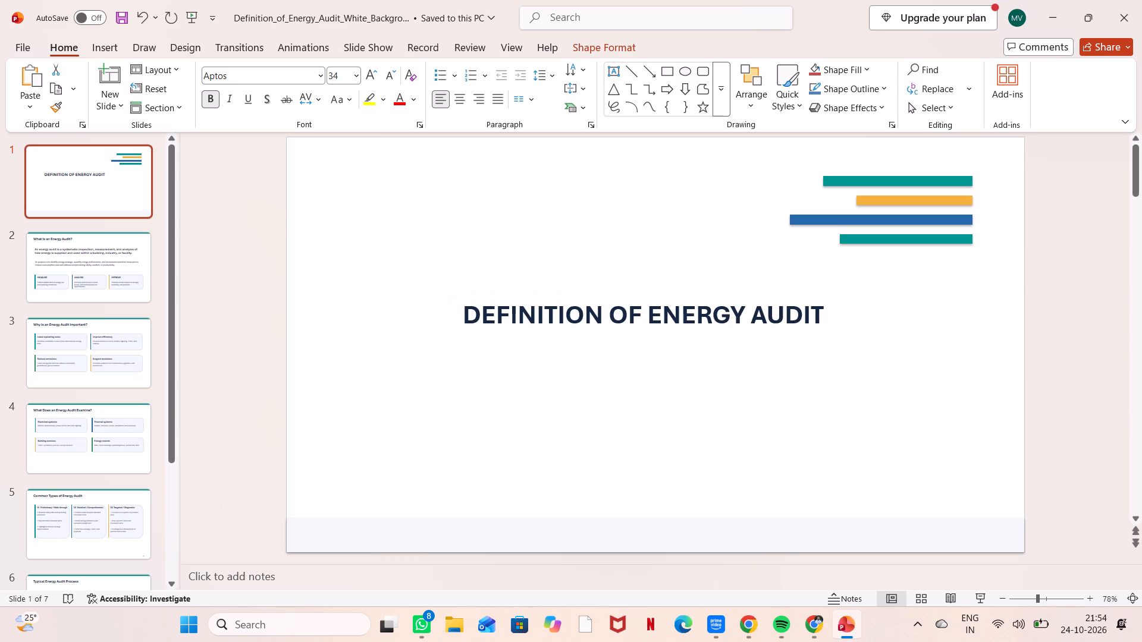
drag(641, 297, 639, 300)
drag(639, 300, 626, 289)
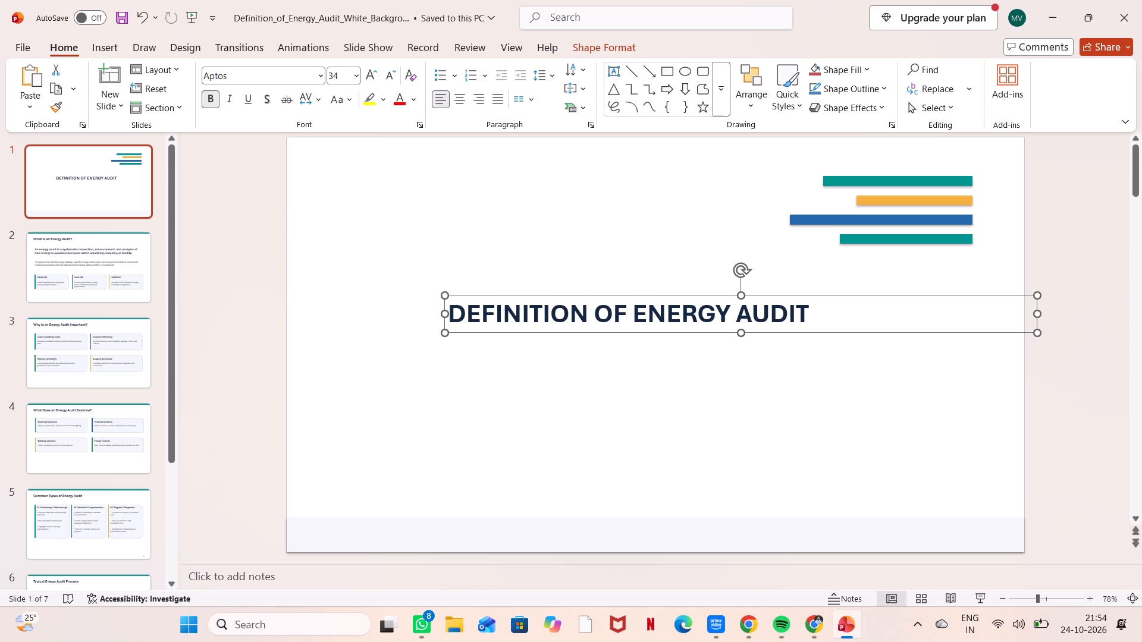
click(589, 244)
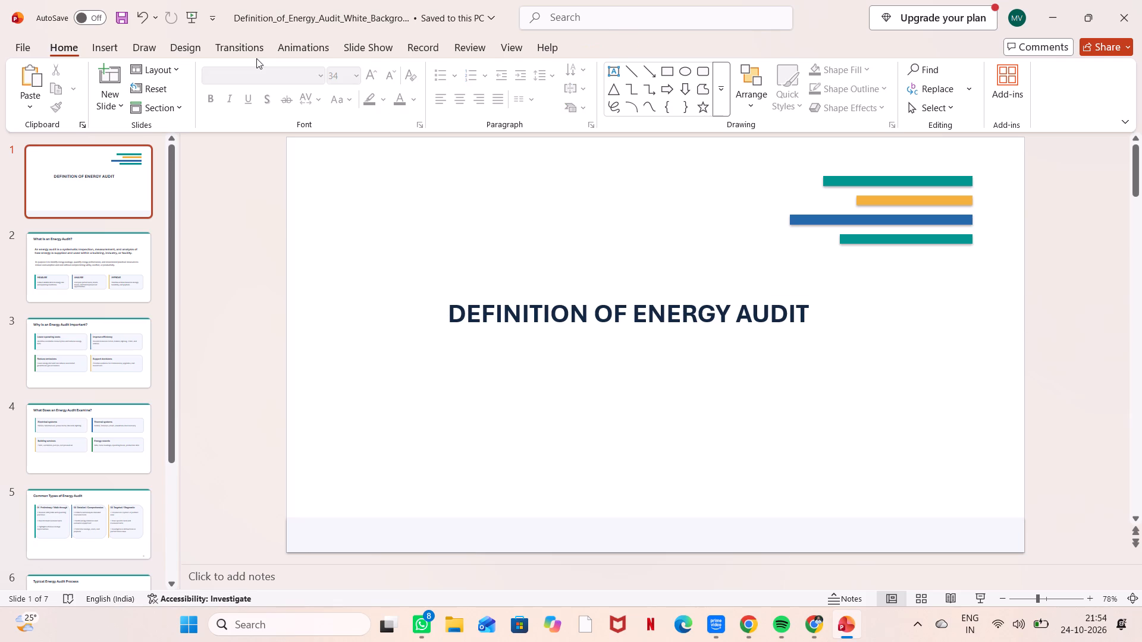
Add a text box near the lower-right corner of slide 1 containing the presenter's name with the roll number on a second line.
click(108, 48)
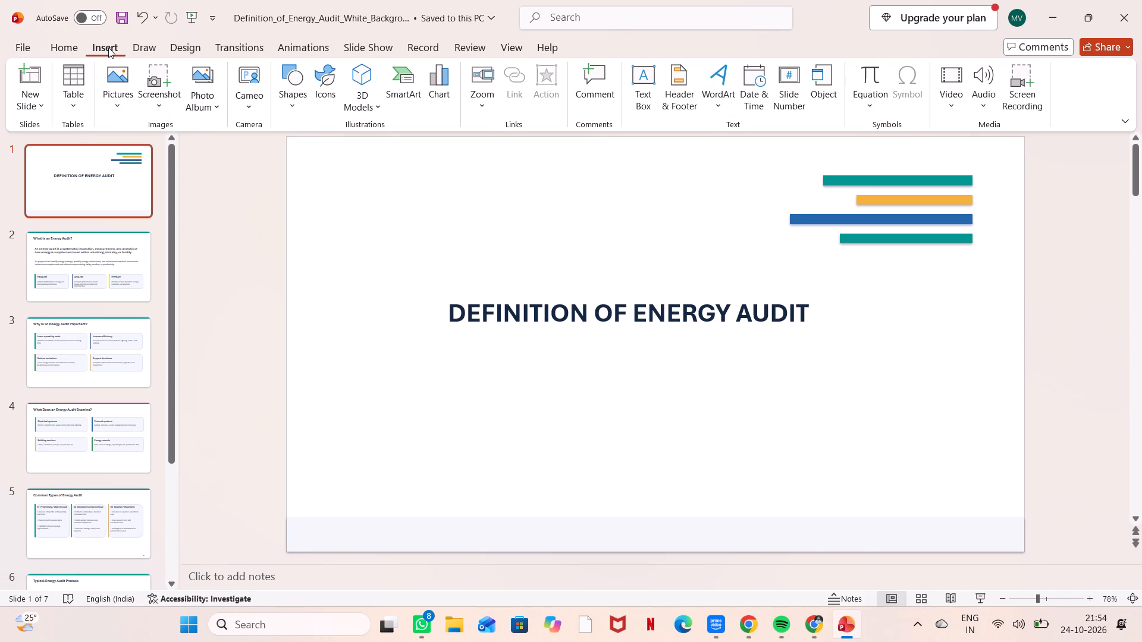
click(653, 73)
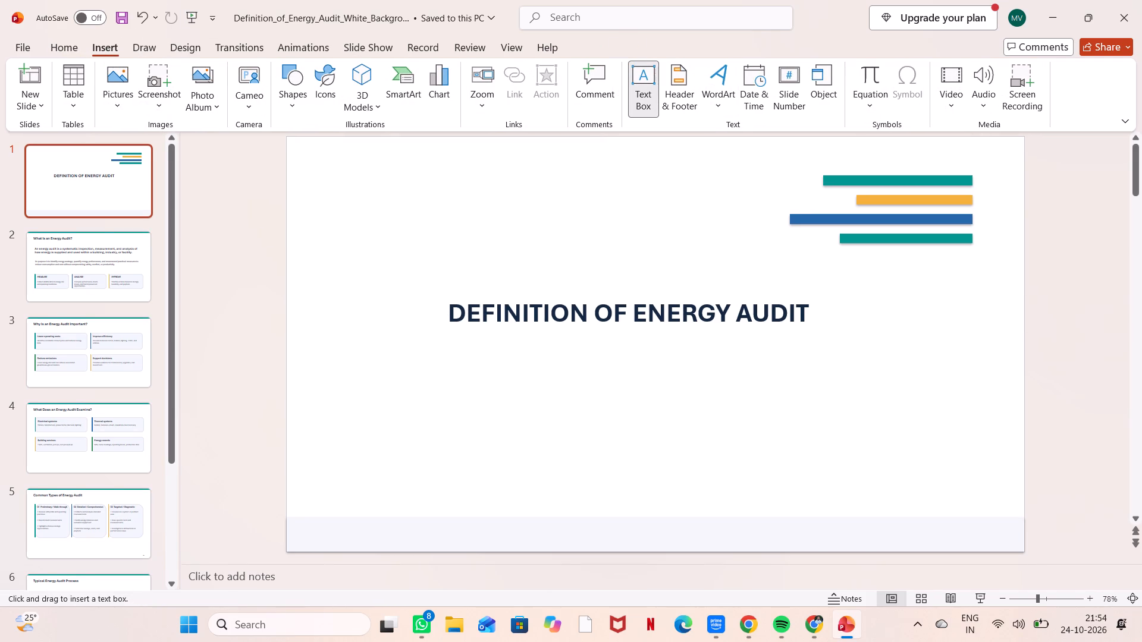
drag(848, 449, 965, 489)
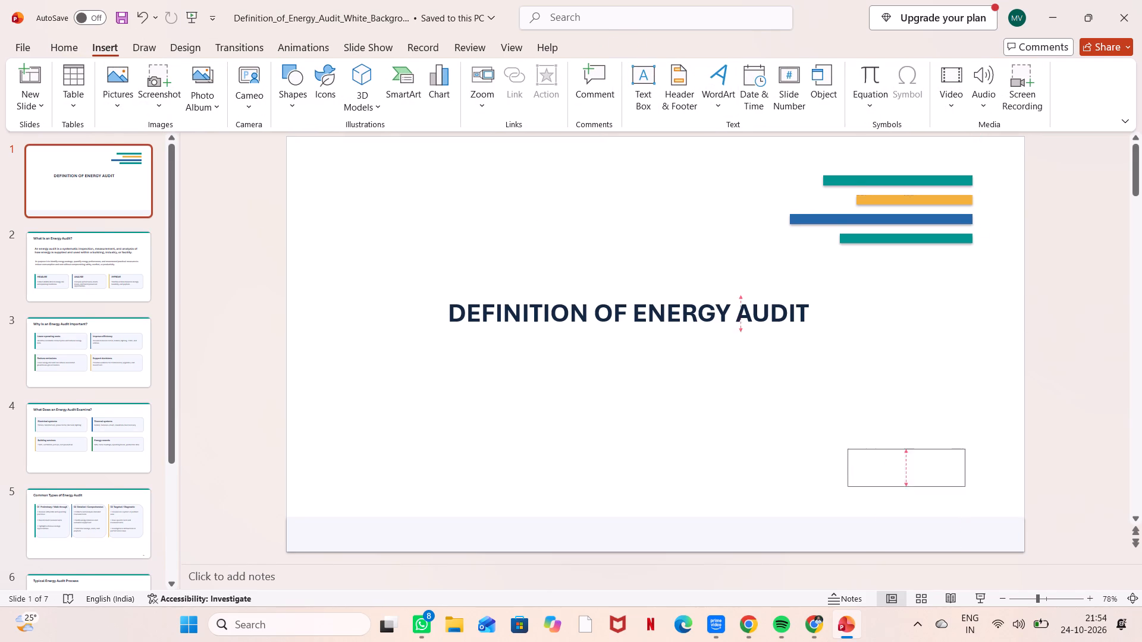
drag(965, 489, 977, 487)
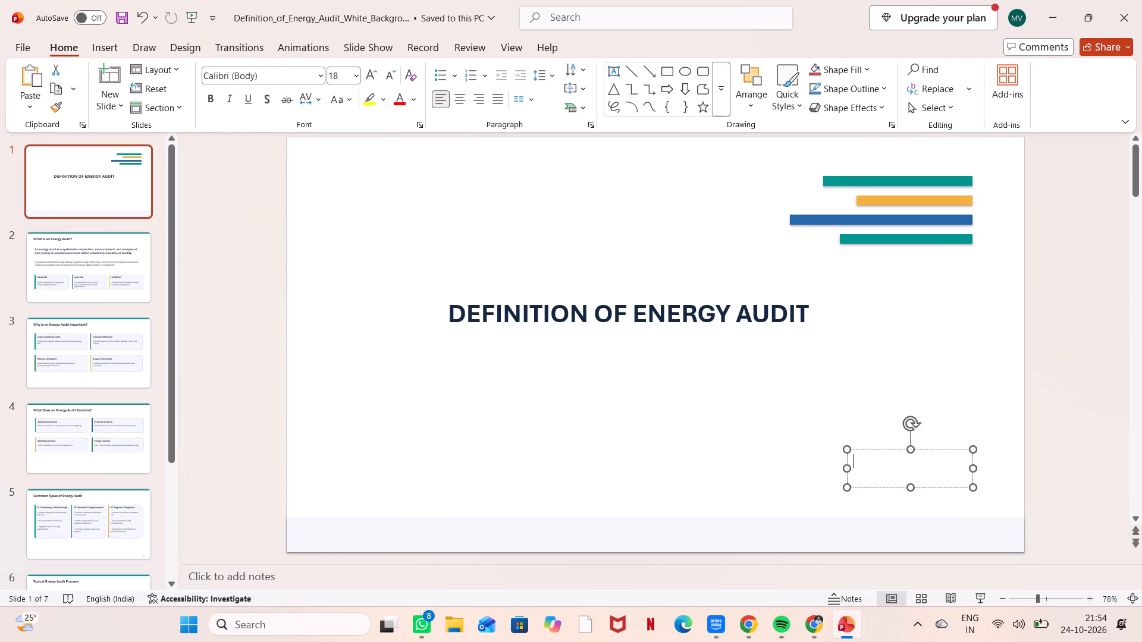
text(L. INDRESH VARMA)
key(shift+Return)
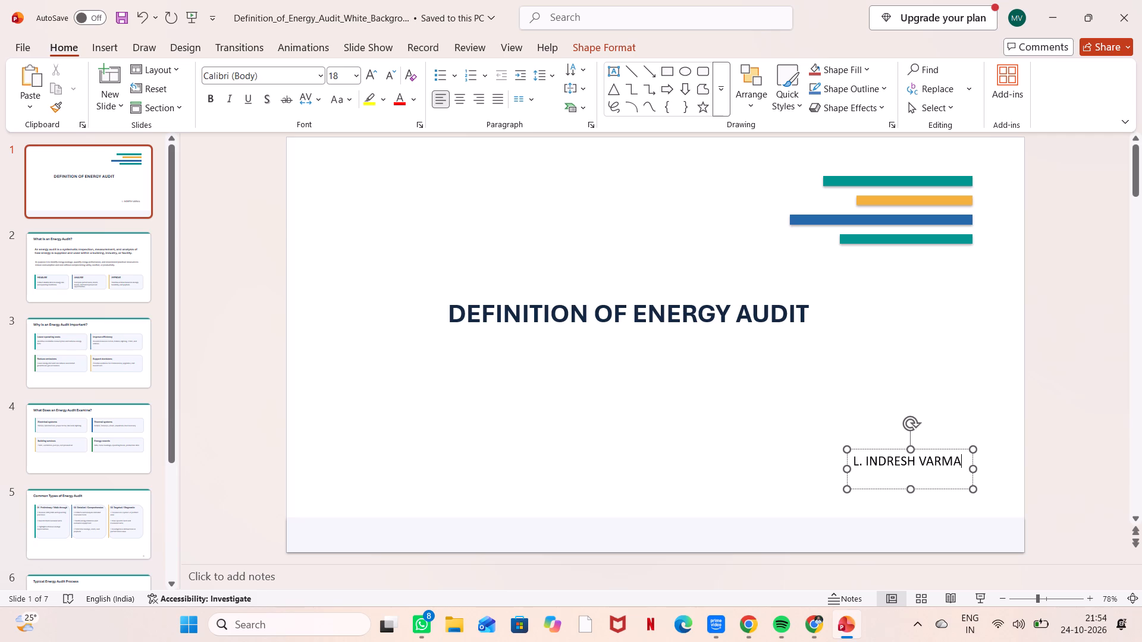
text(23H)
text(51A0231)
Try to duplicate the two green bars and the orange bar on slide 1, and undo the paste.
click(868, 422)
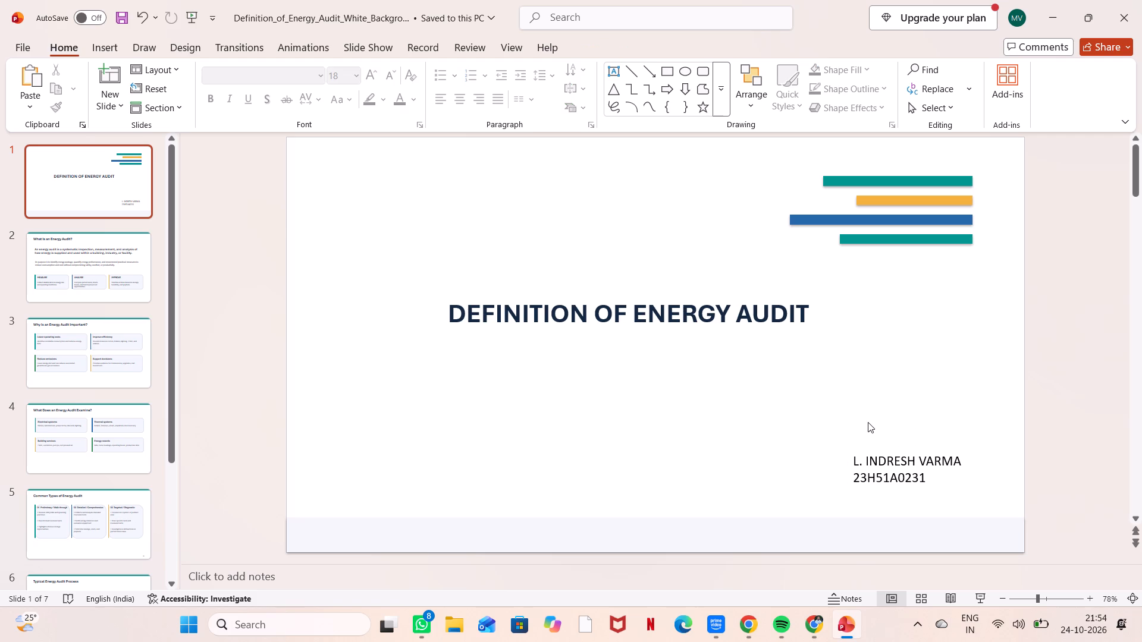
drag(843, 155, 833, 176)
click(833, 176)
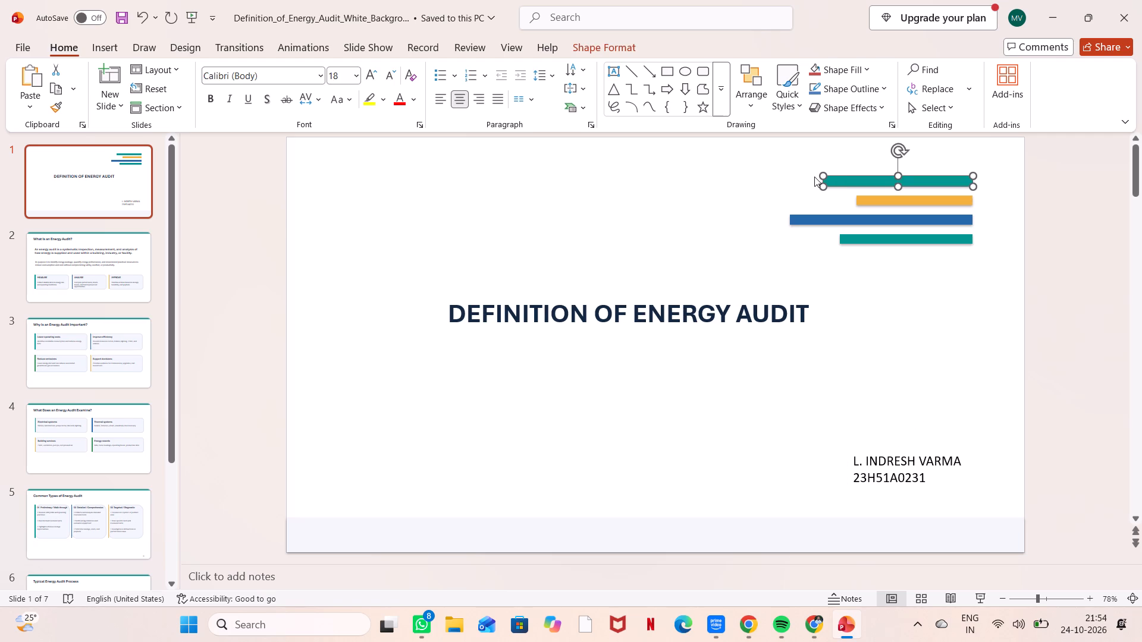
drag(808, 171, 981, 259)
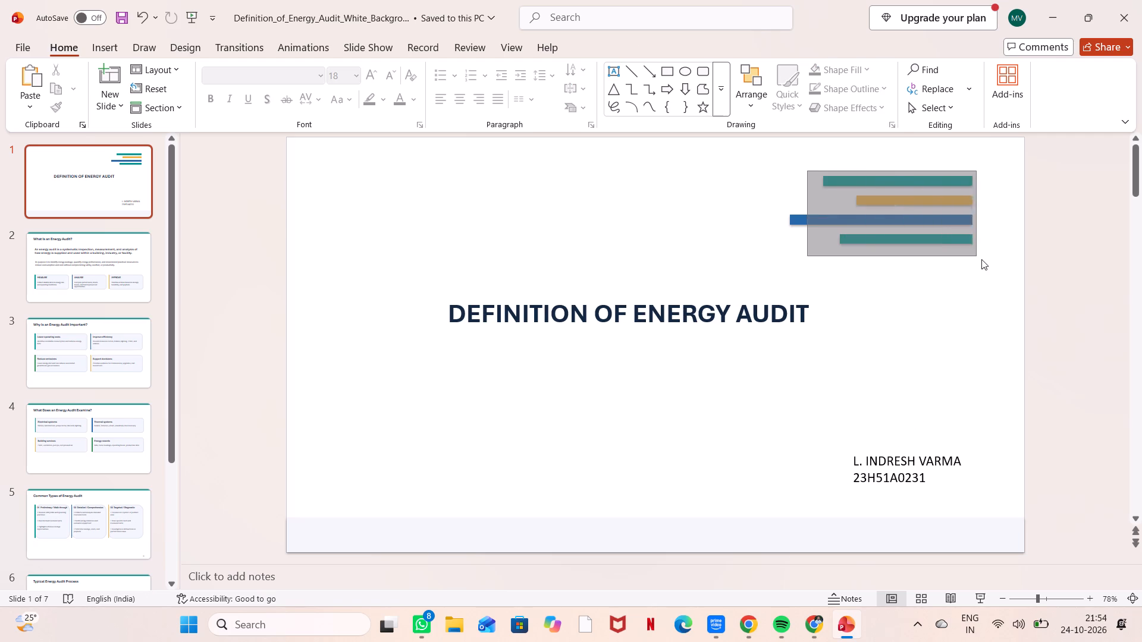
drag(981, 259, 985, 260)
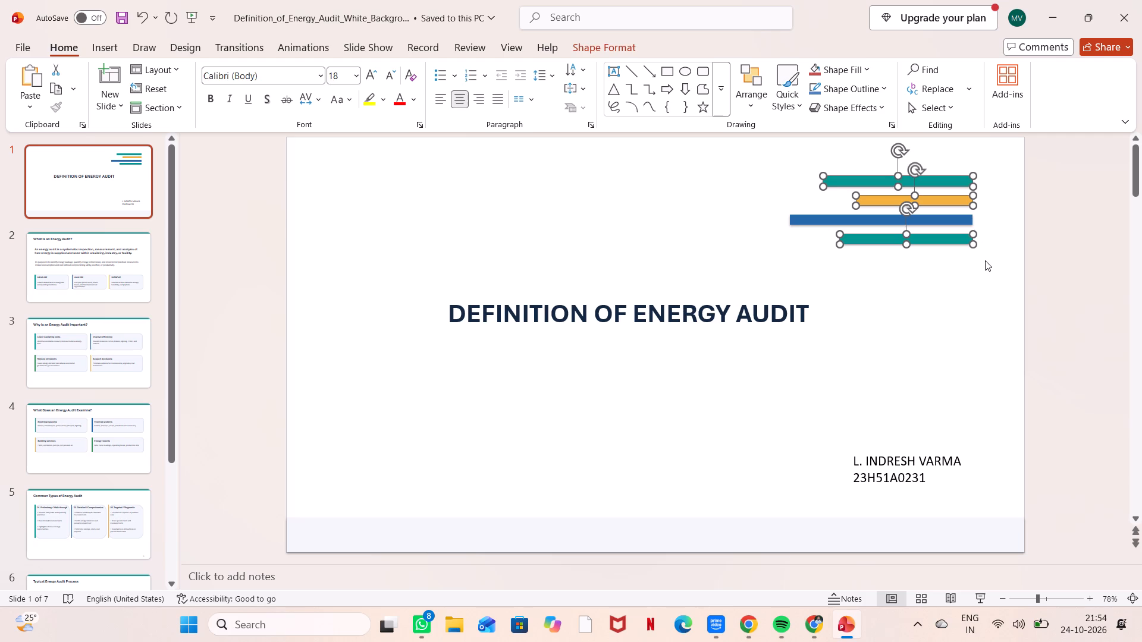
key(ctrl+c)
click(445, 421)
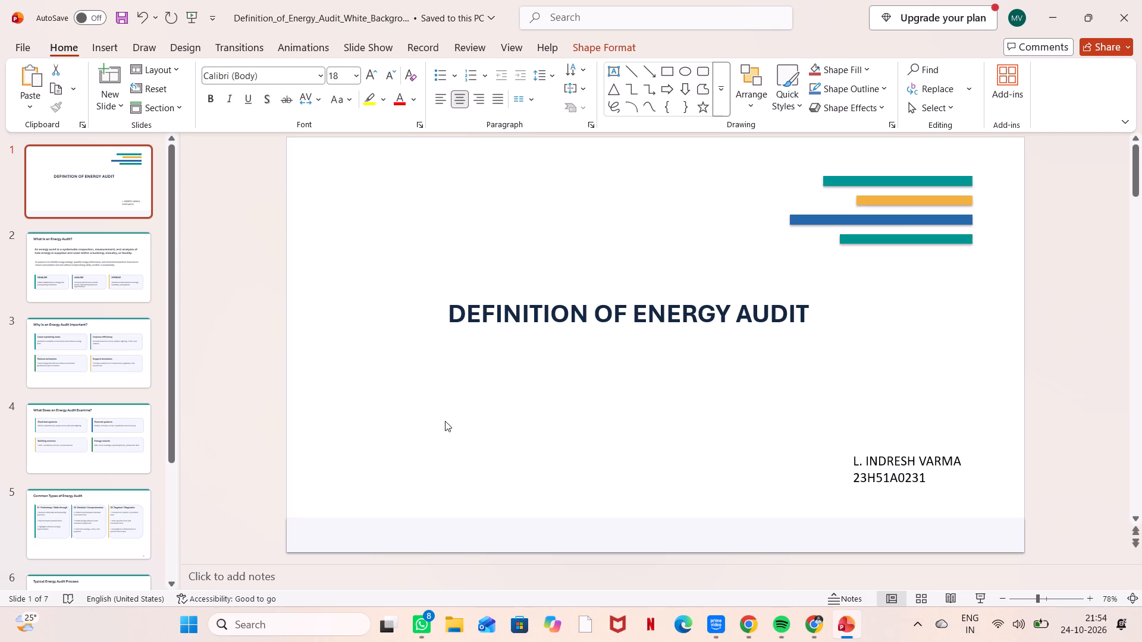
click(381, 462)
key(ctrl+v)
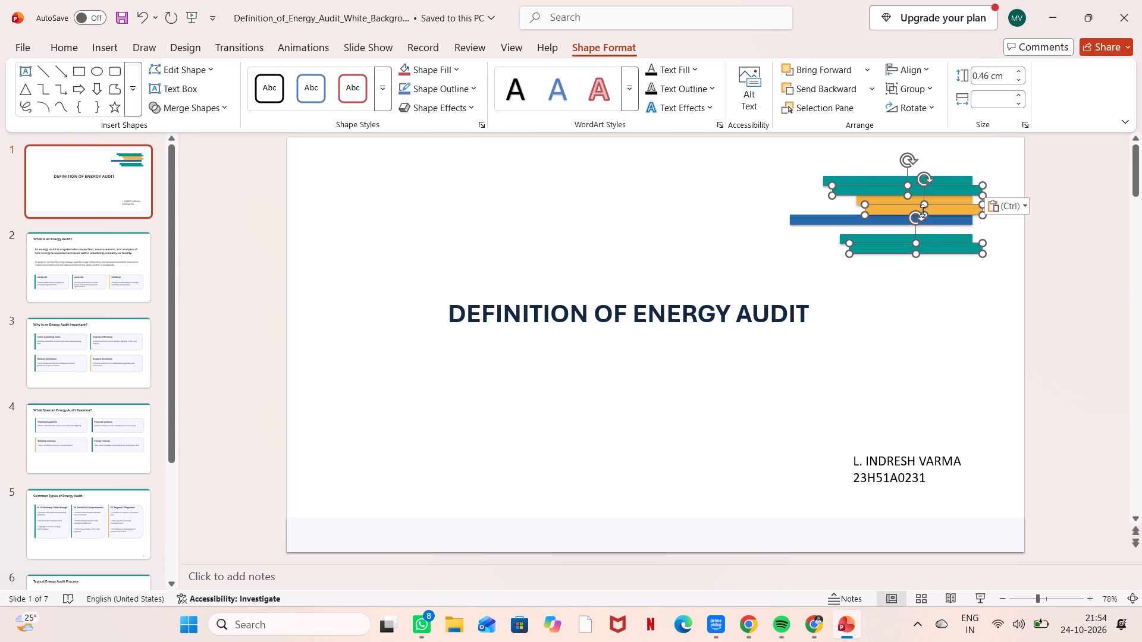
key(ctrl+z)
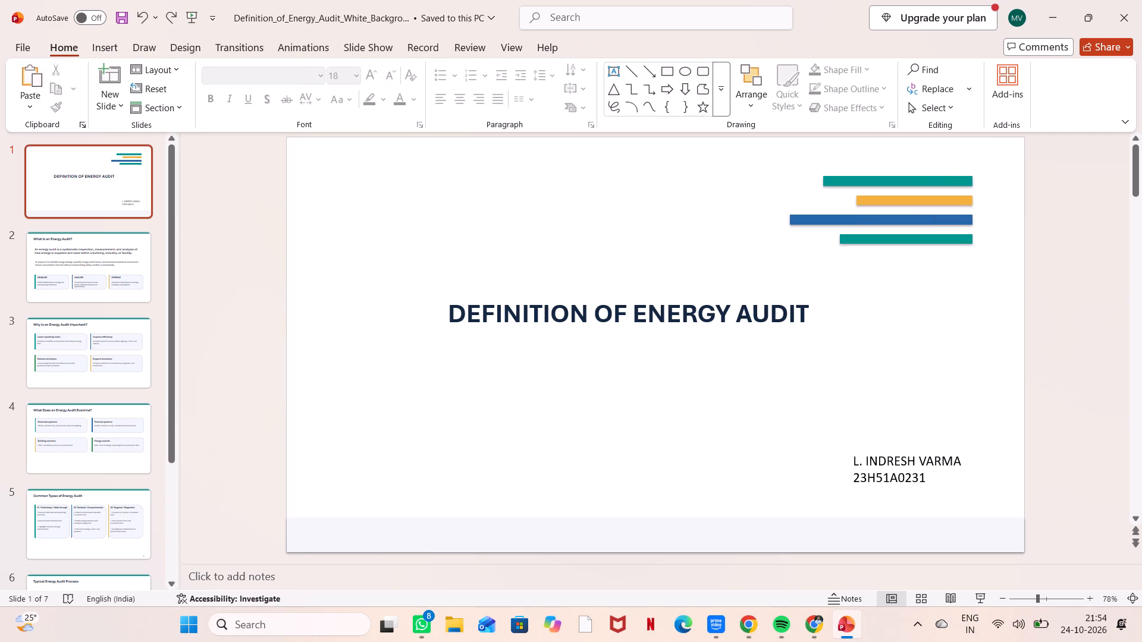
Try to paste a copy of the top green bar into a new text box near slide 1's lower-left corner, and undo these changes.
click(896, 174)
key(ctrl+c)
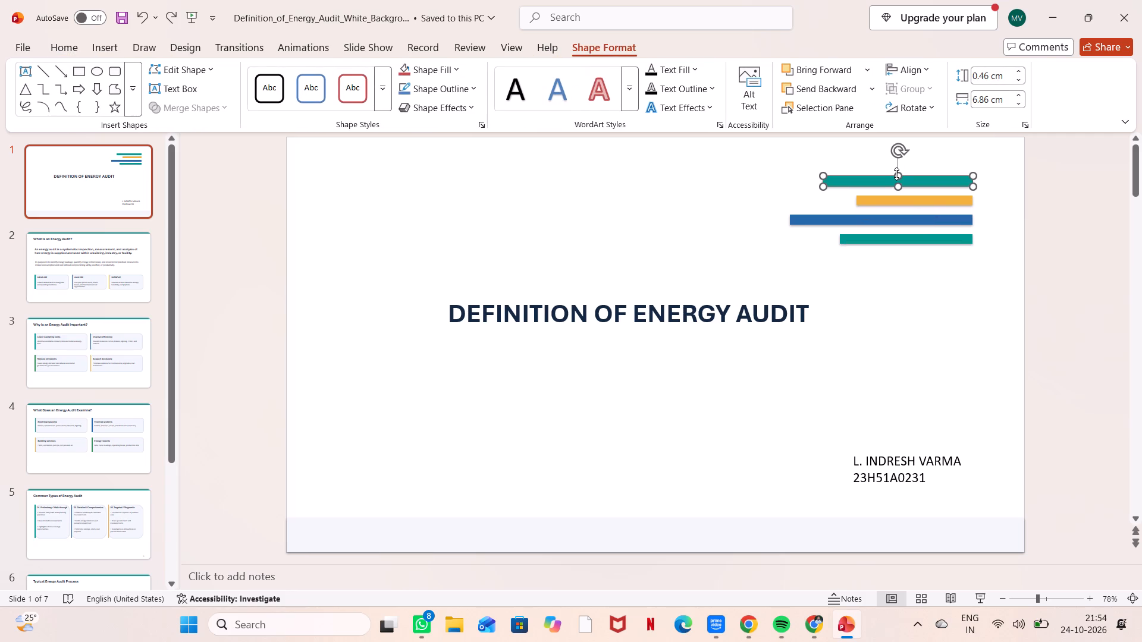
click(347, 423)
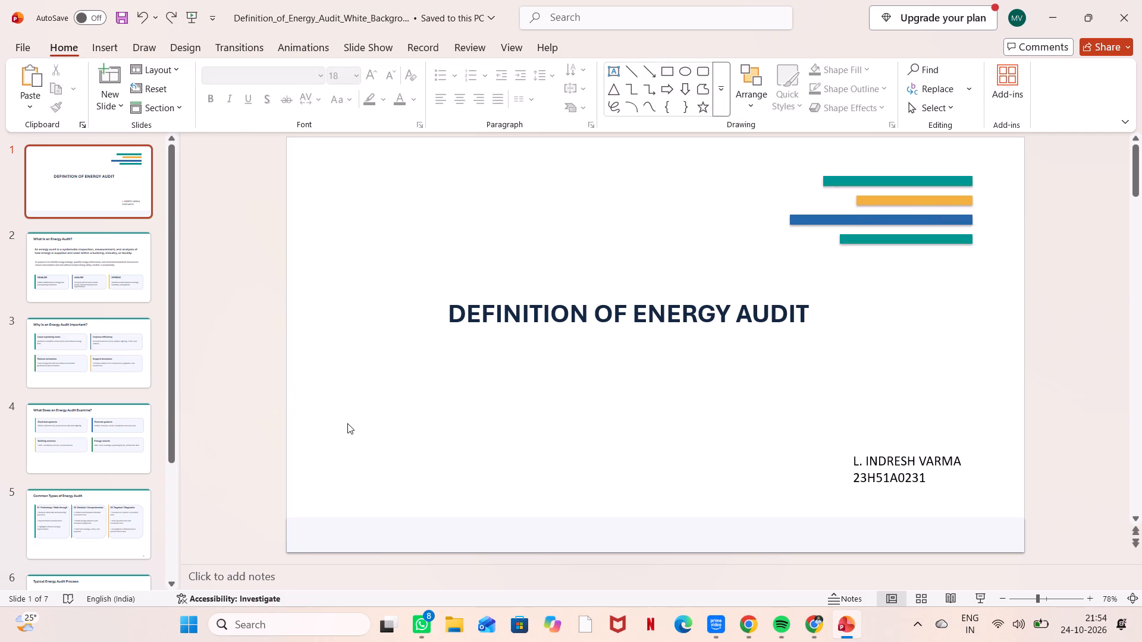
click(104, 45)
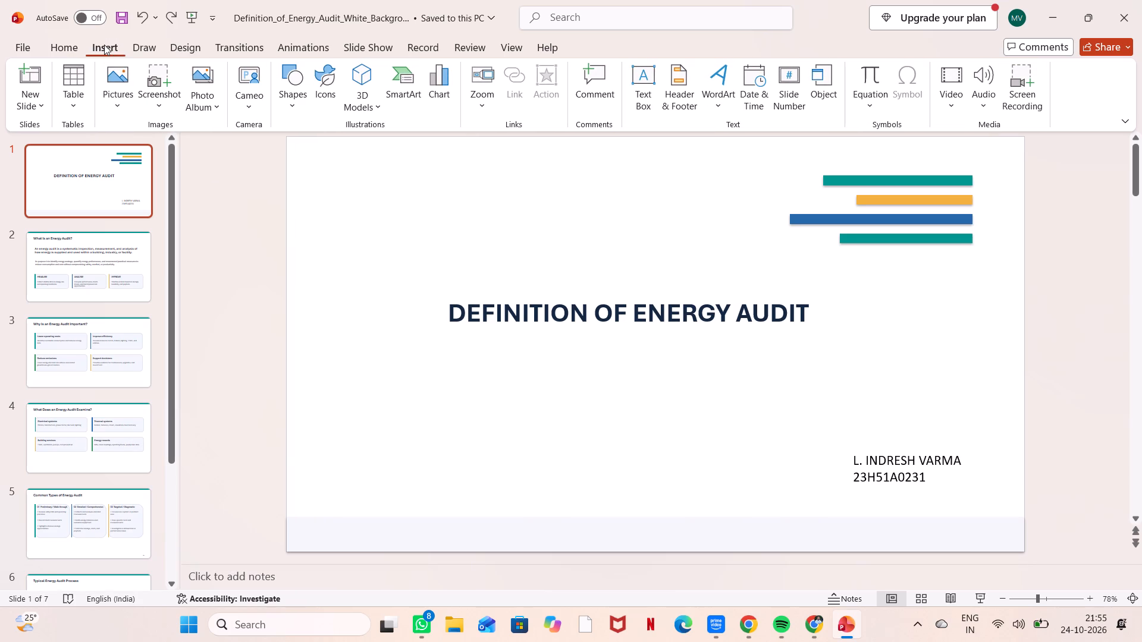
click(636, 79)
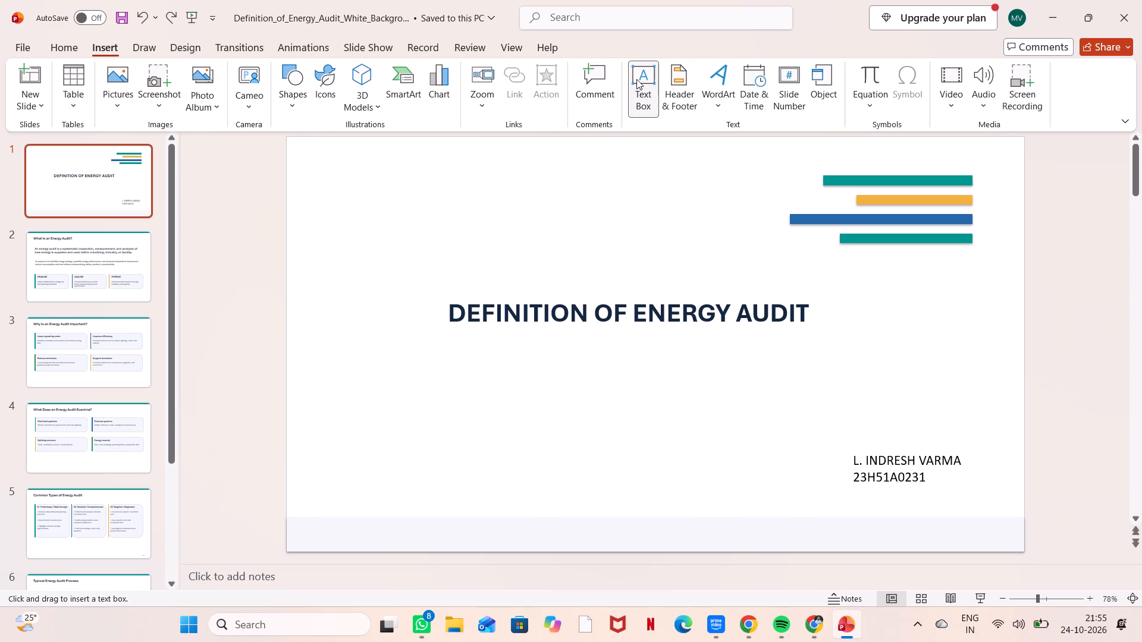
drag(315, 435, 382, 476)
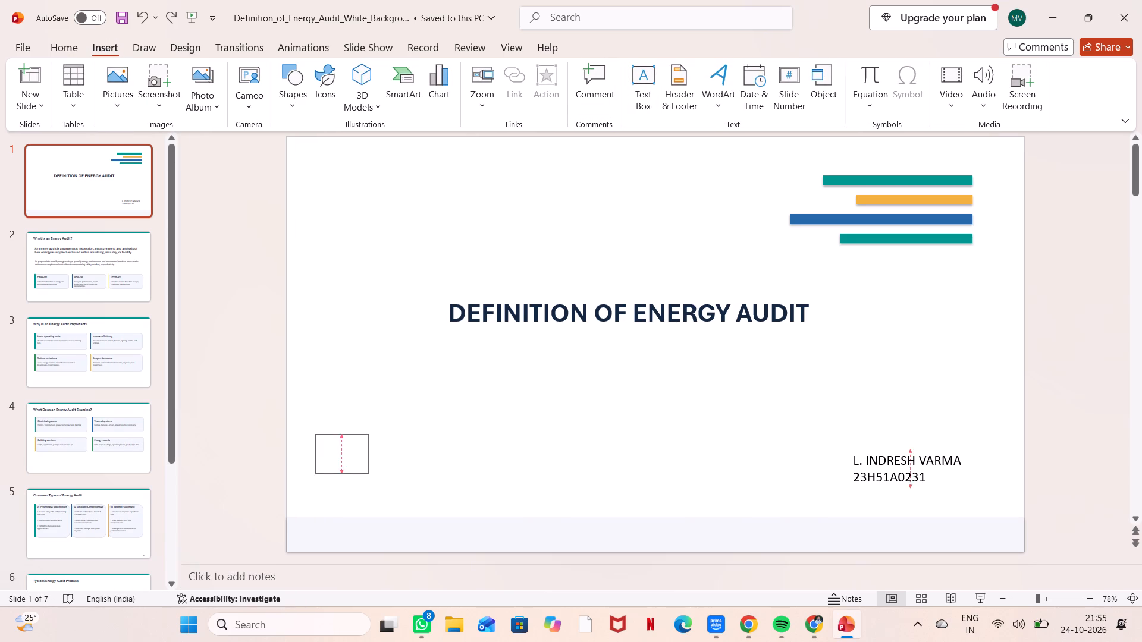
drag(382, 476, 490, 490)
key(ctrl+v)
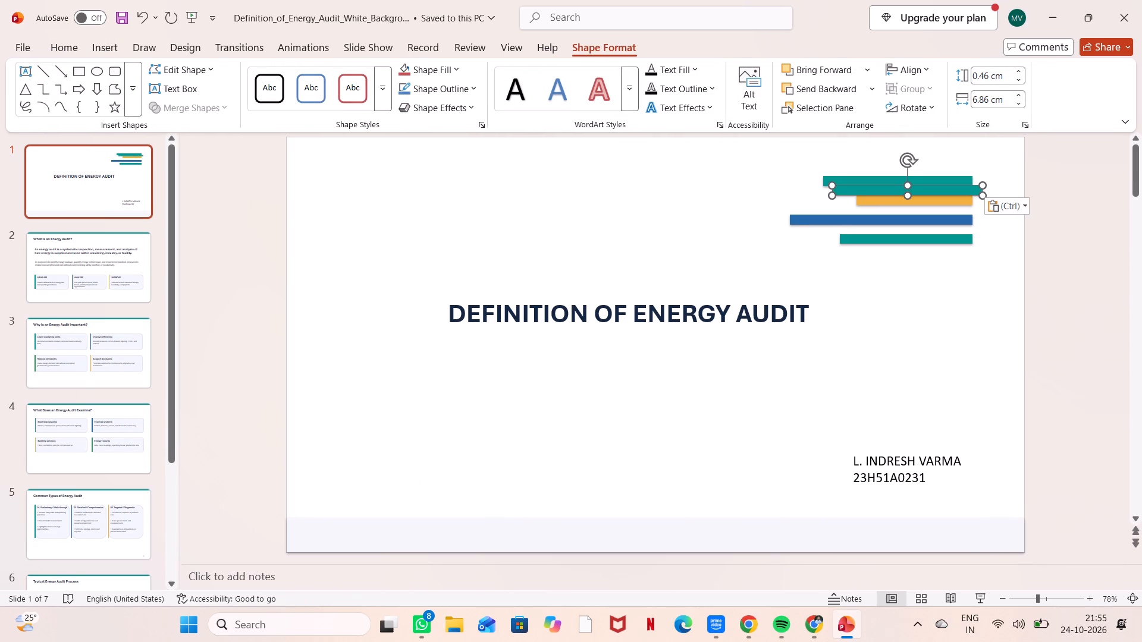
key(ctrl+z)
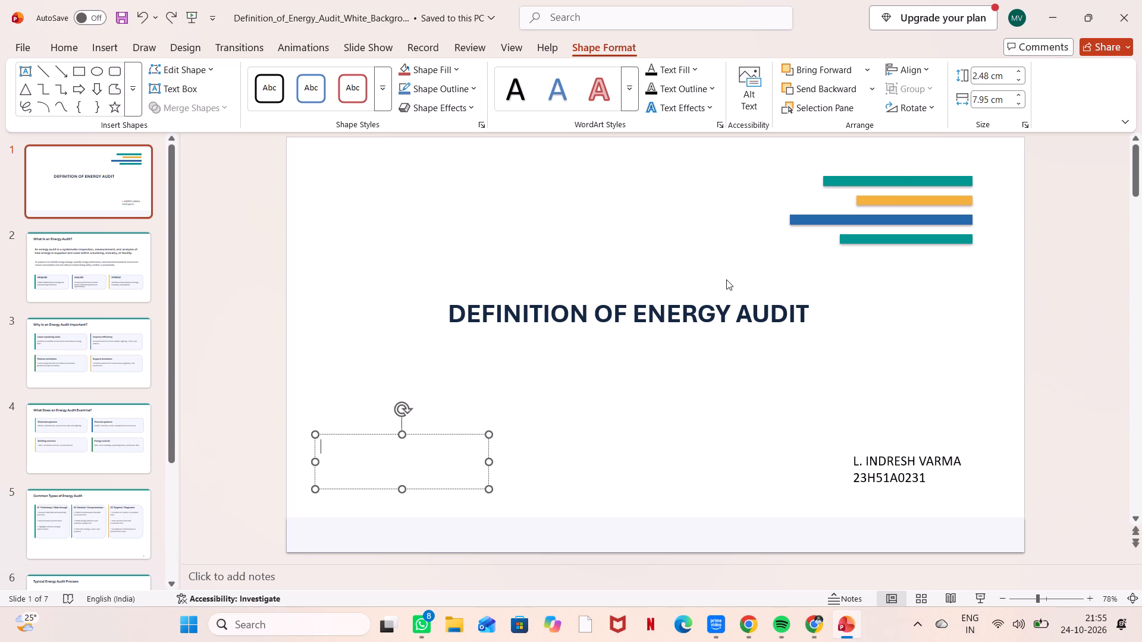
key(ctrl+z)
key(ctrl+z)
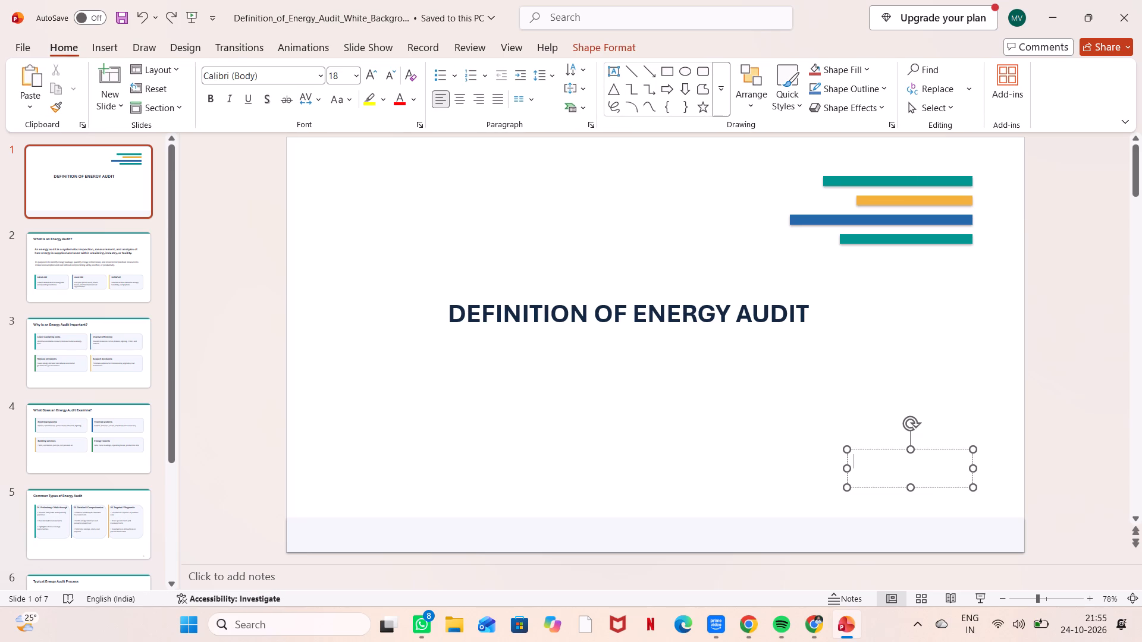
Enter the presenter's name with the roll number on a second line in the empty text box on slide 1.
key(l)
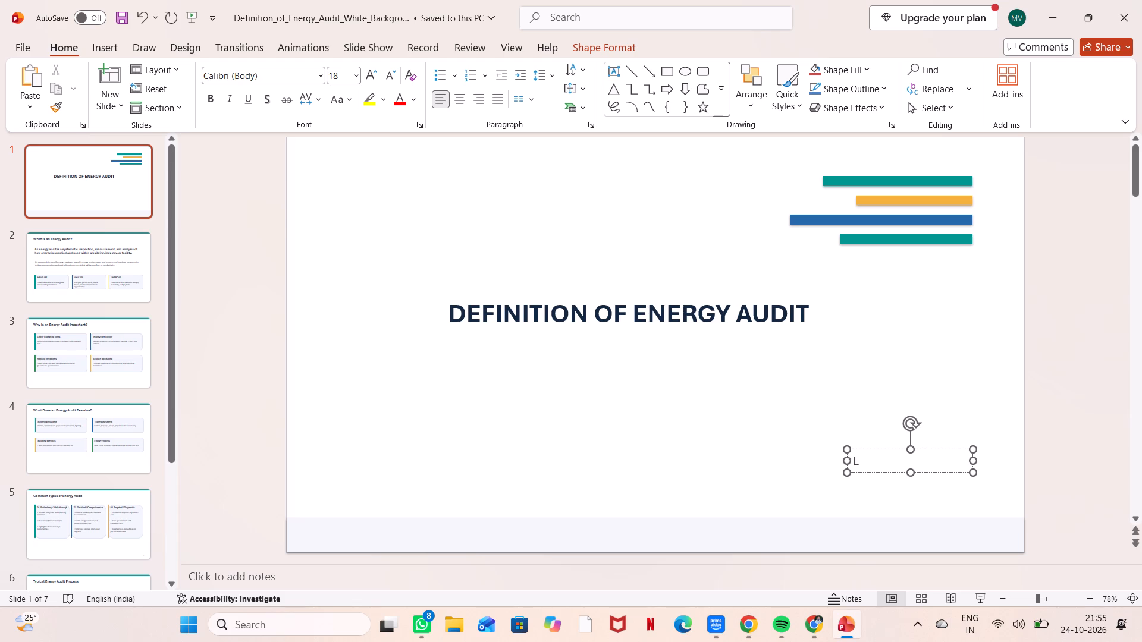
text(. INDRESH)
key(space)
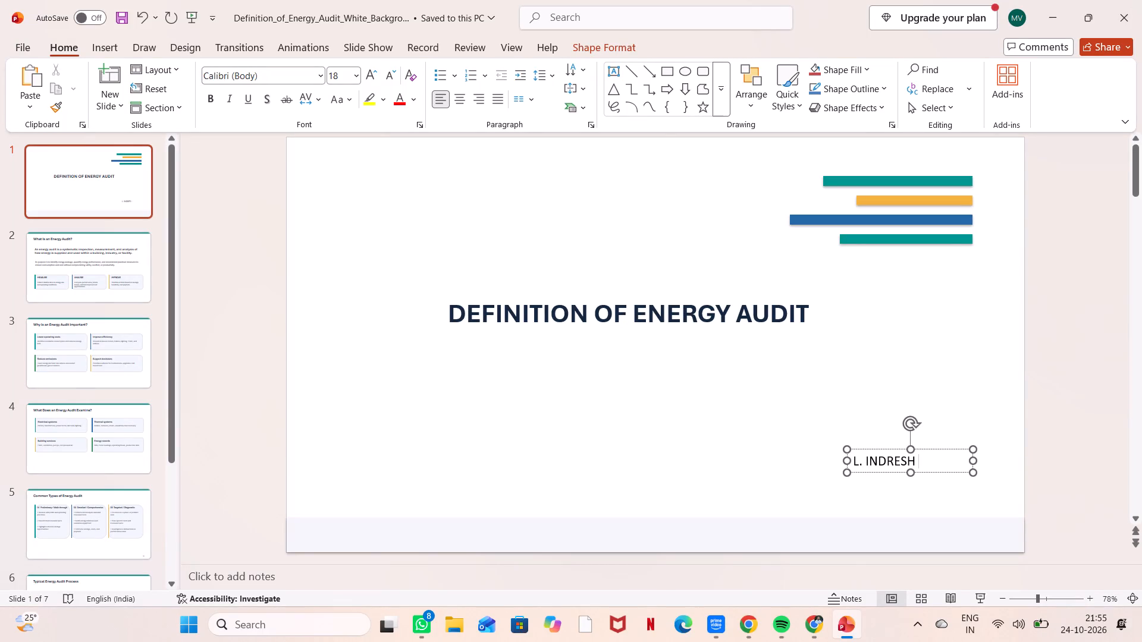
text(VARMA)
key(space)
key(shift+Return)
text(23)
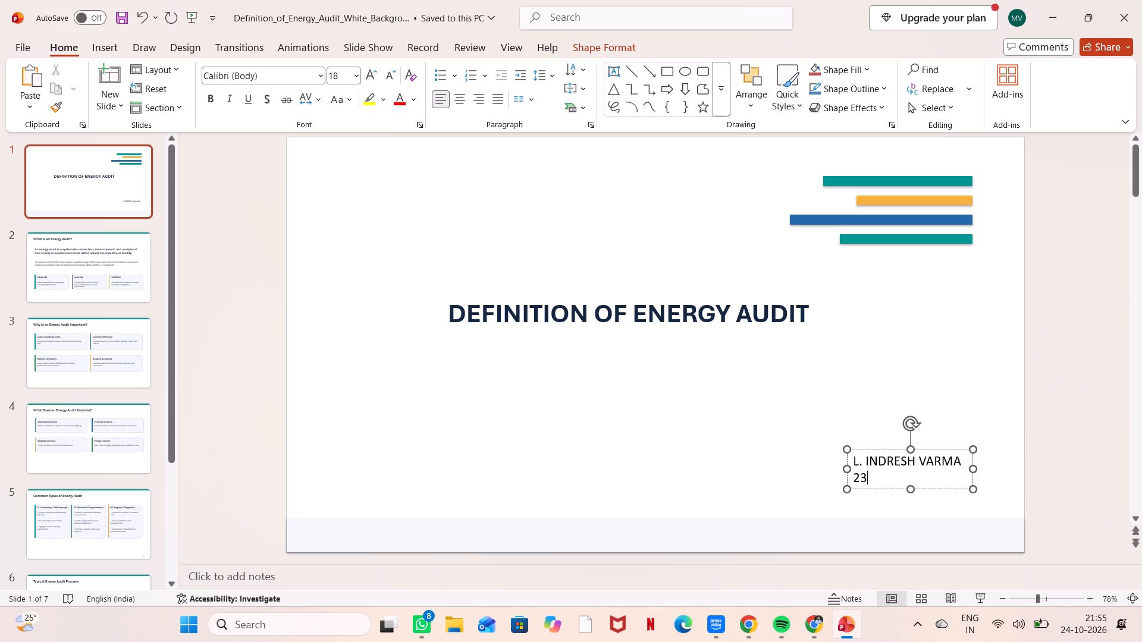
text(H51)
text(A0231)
Move the presenter details text box slightly down and to the right on slide 1, just above the bottom band.
click(877, 446)
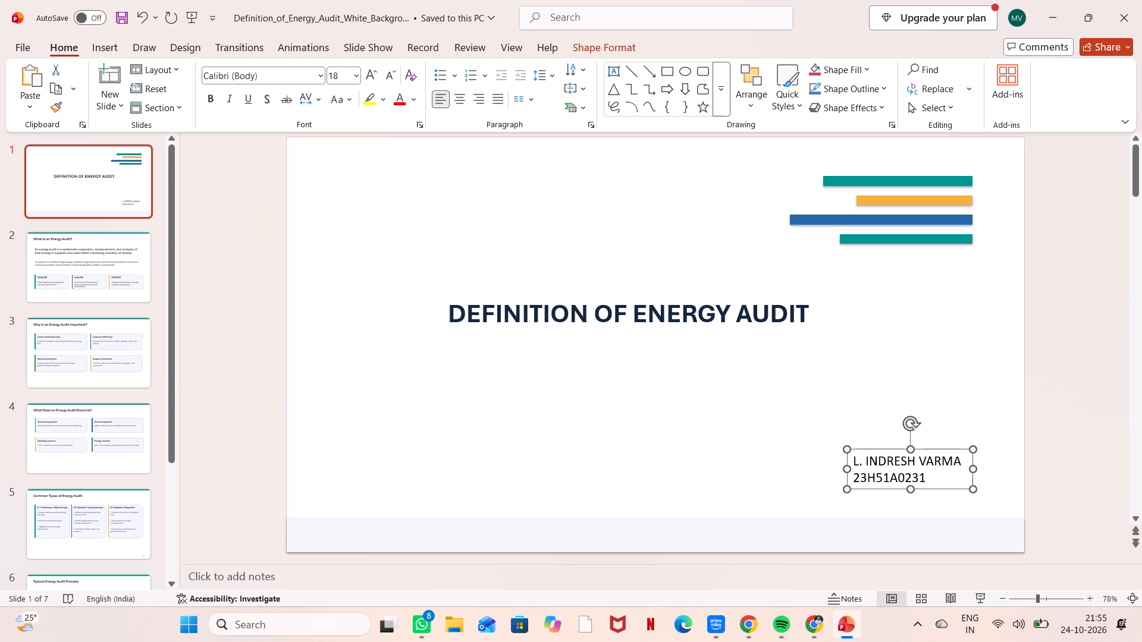
click(874, 442)
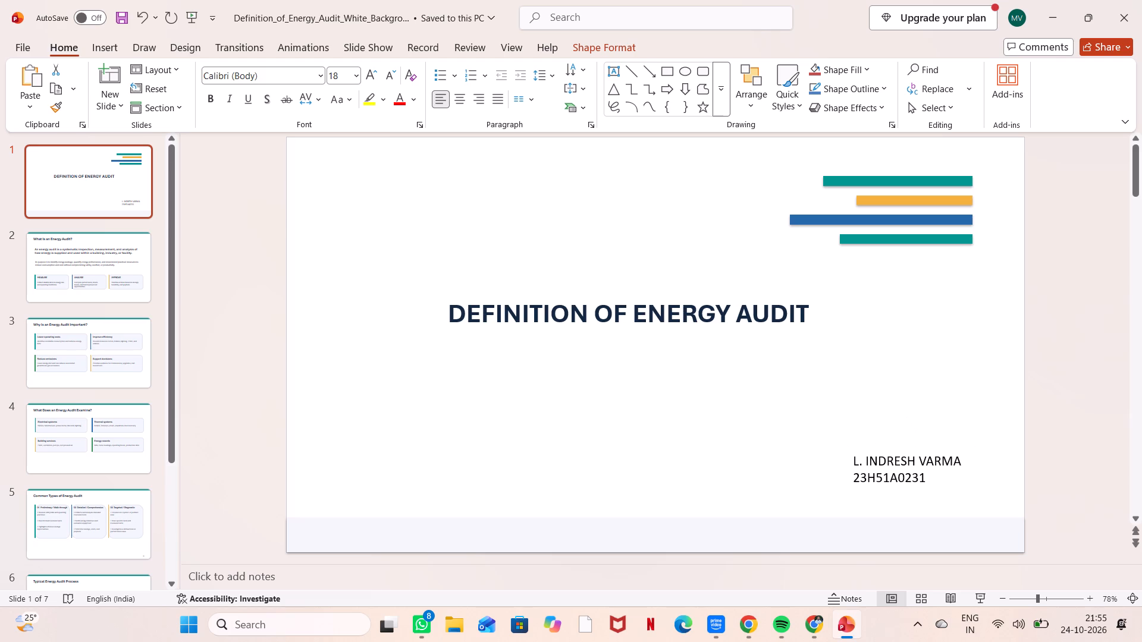
click(877, 453)
drag(877, 449, 890, 460)
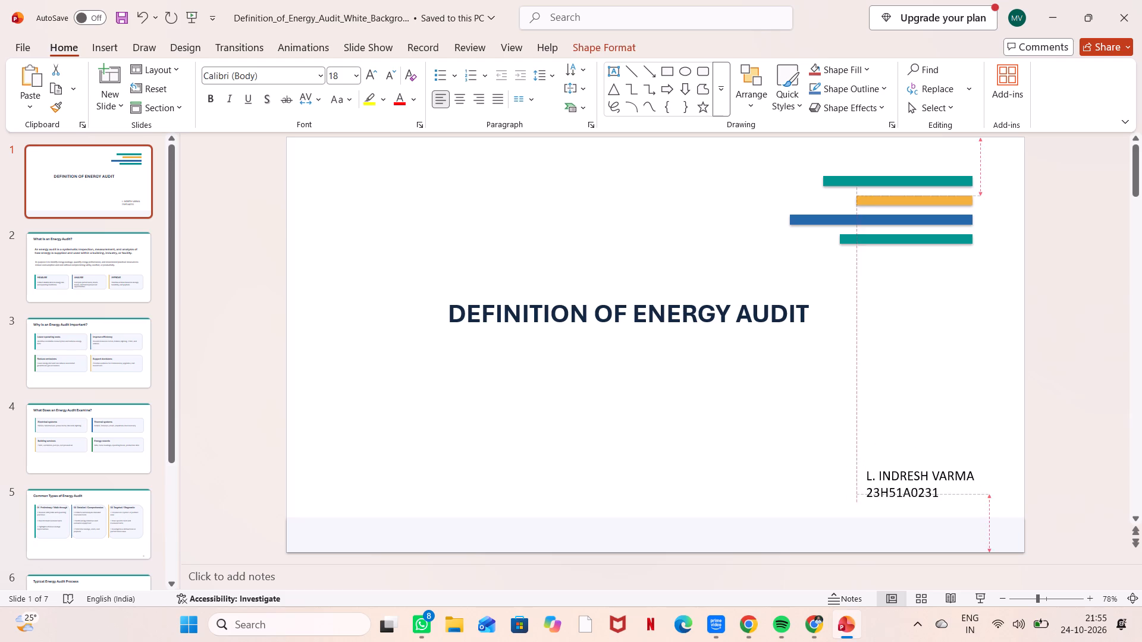
drag(890, 460, 893, 464)
click(819, 448)
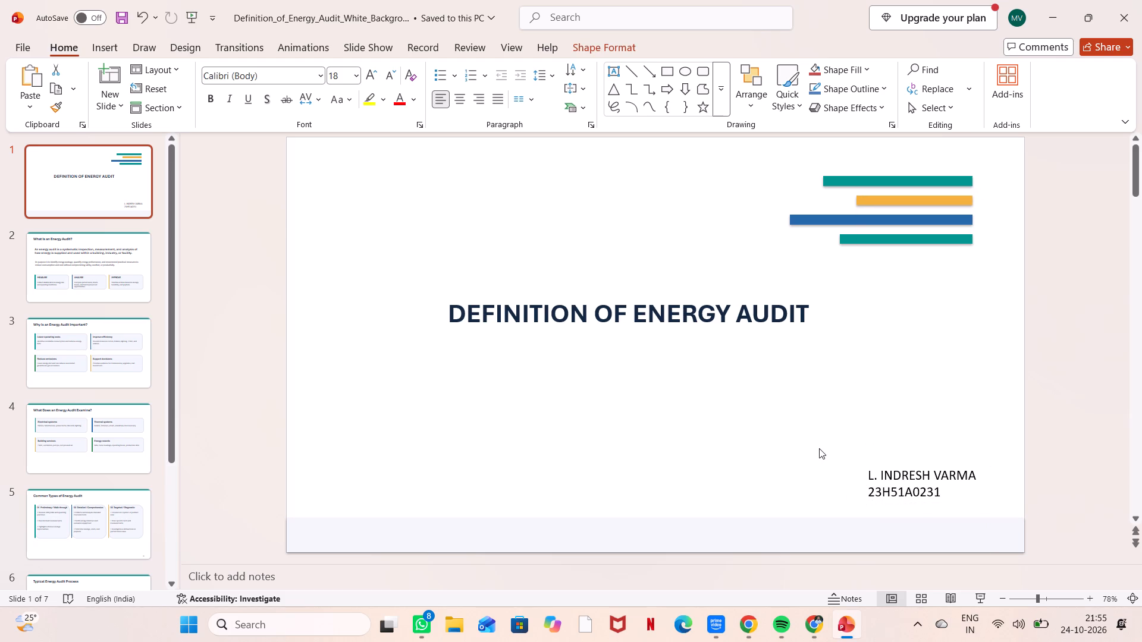
Delete the closing sentence "A good report converts technical findings into measurable, actionable decisions." from slide 7.
scroll(109, 380, down, 5)
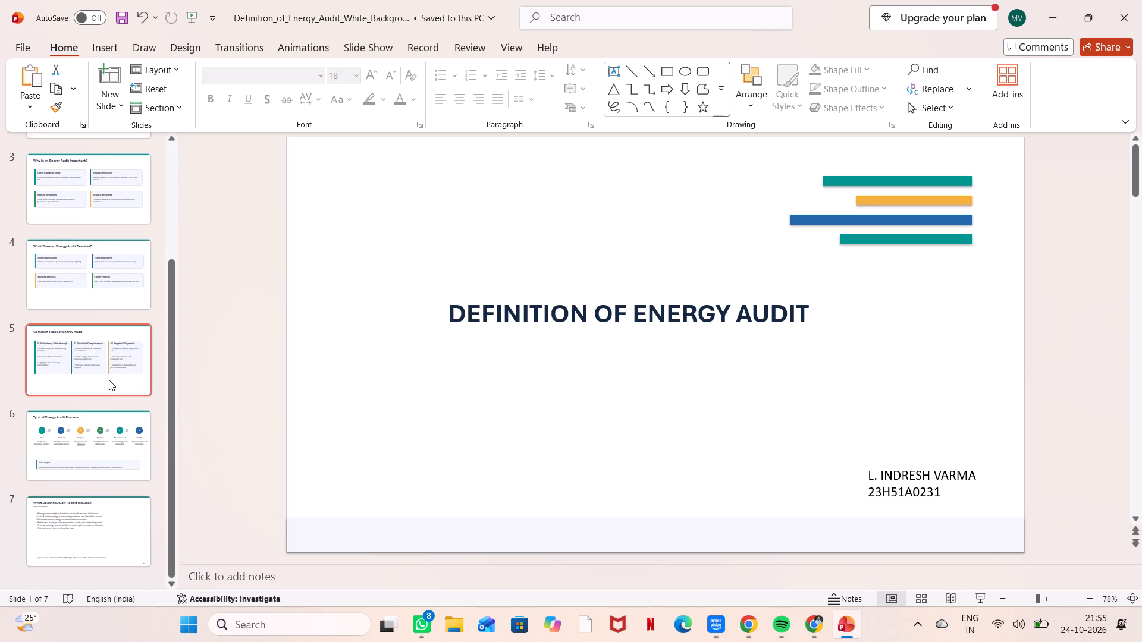
click(95, 521)
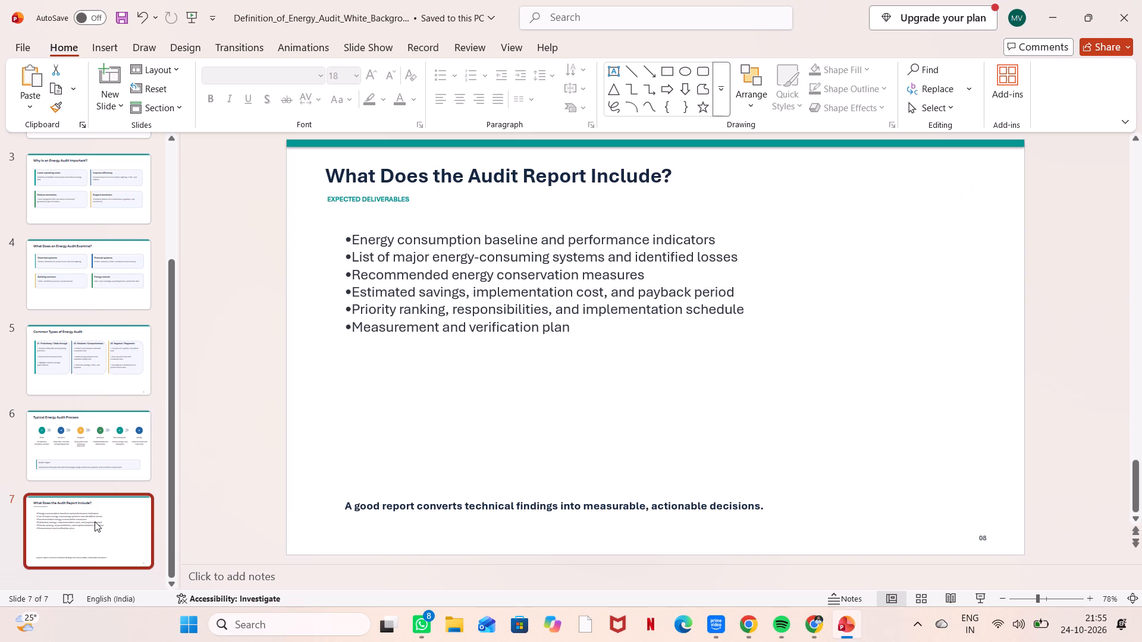
click(581, 506)
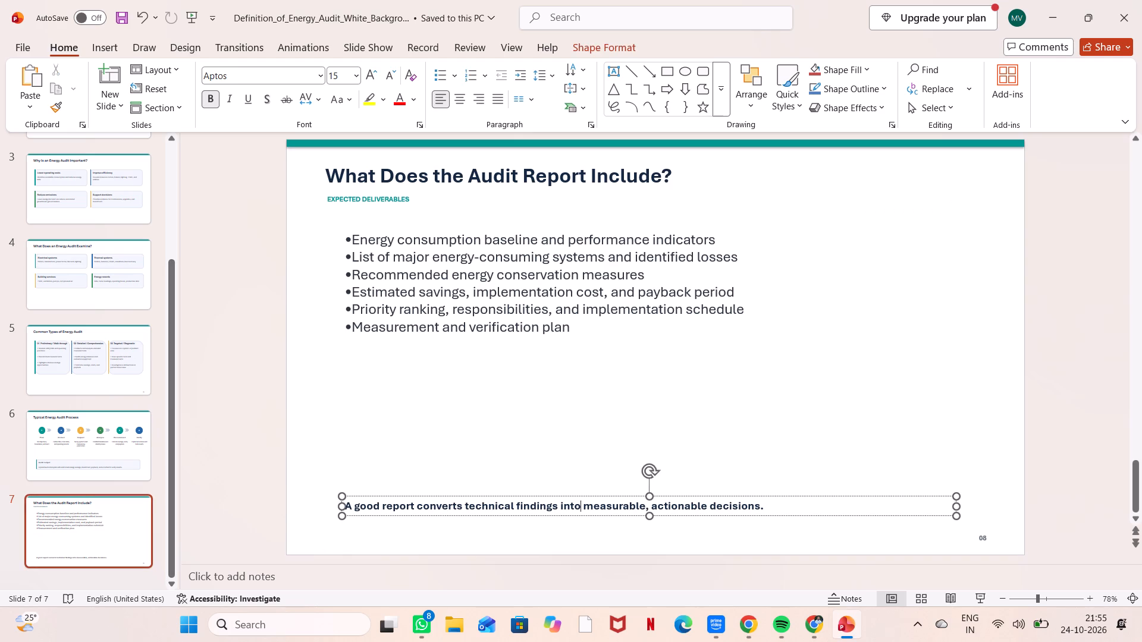
key(ctrl+a)
key(BackSpace)
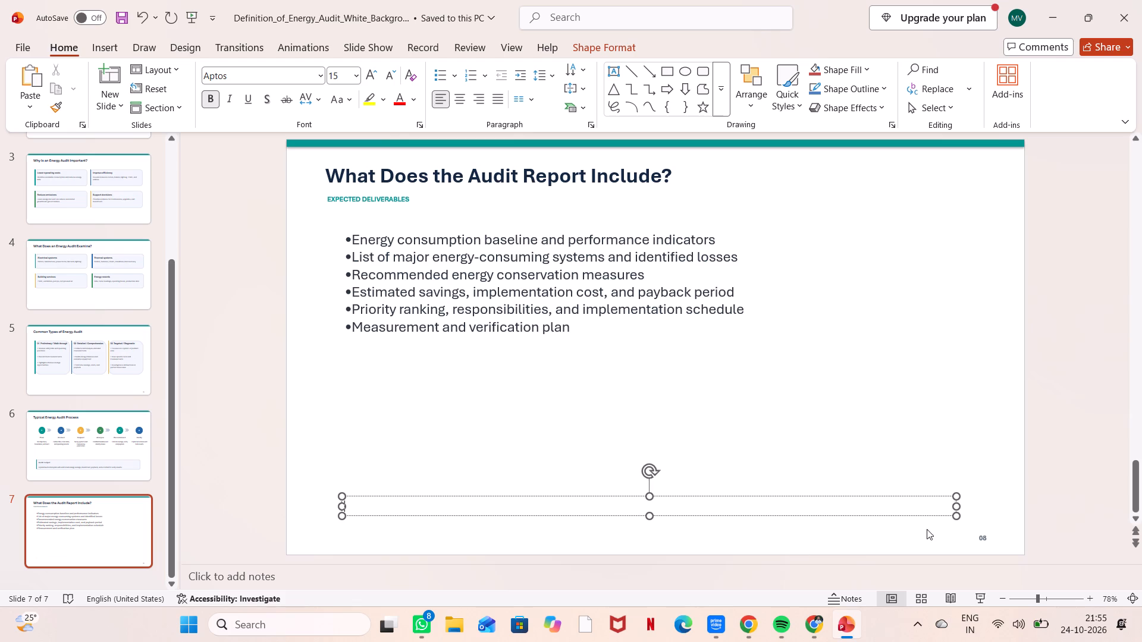
Remove the page number 08 from the lower-right corner of slide 7.
click(983, 535)
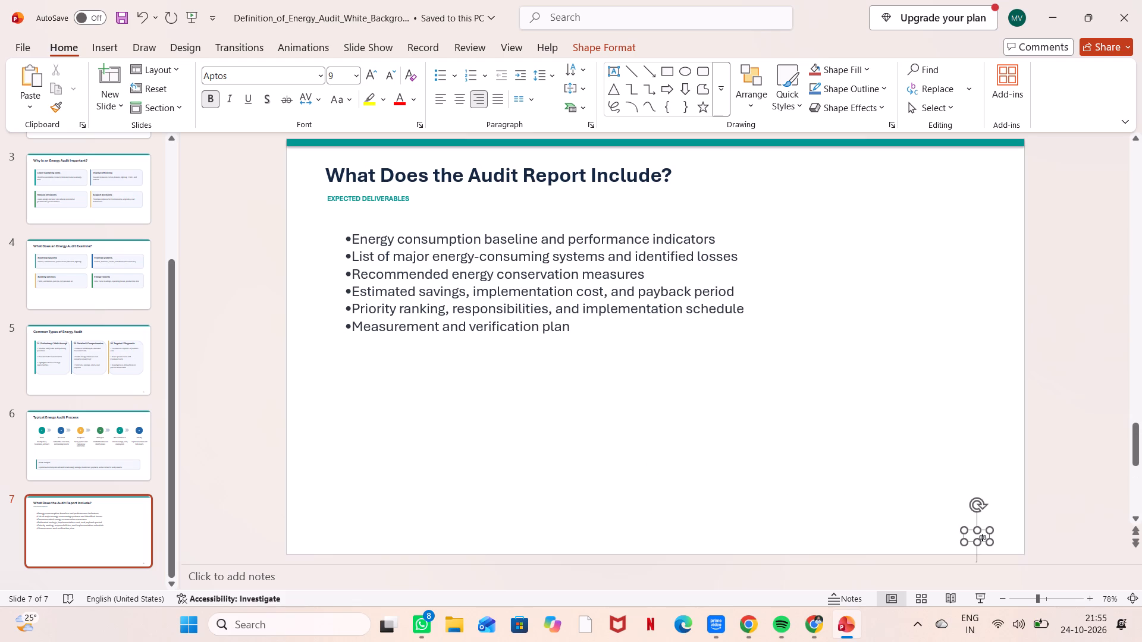
key(ctrl+a)
key(BackSpace)
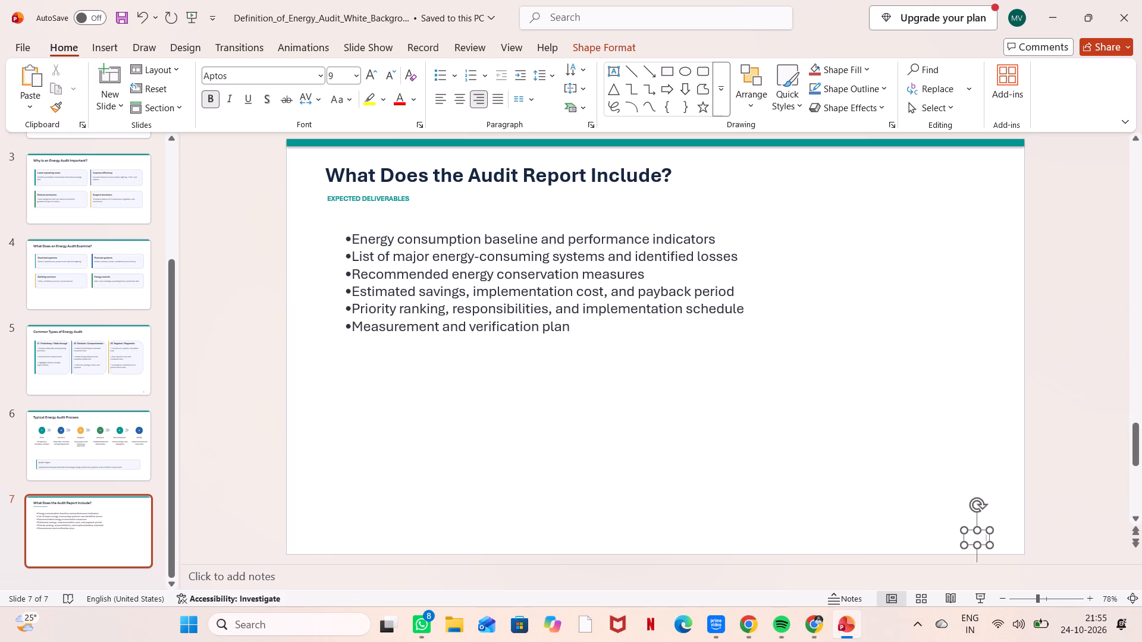
Convert the whole bulleted list on slide 7 into a numbered list in the 1. 2. 3. style.
click(604, 336)
drag(579, 322, 484, 275)
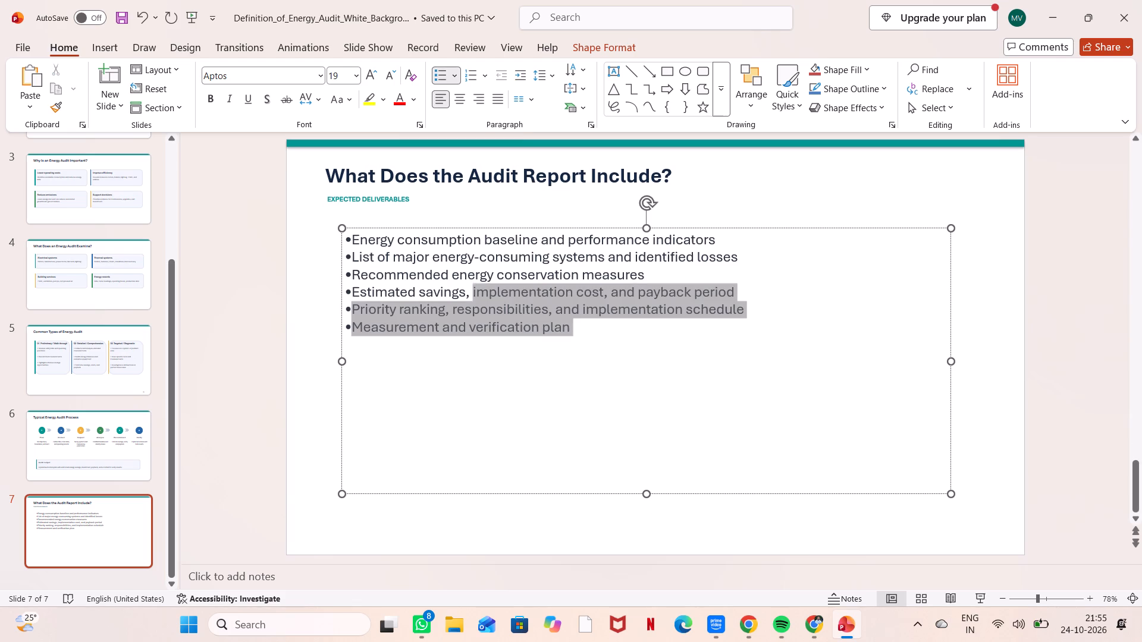
drag(484, 275, 371, 241)
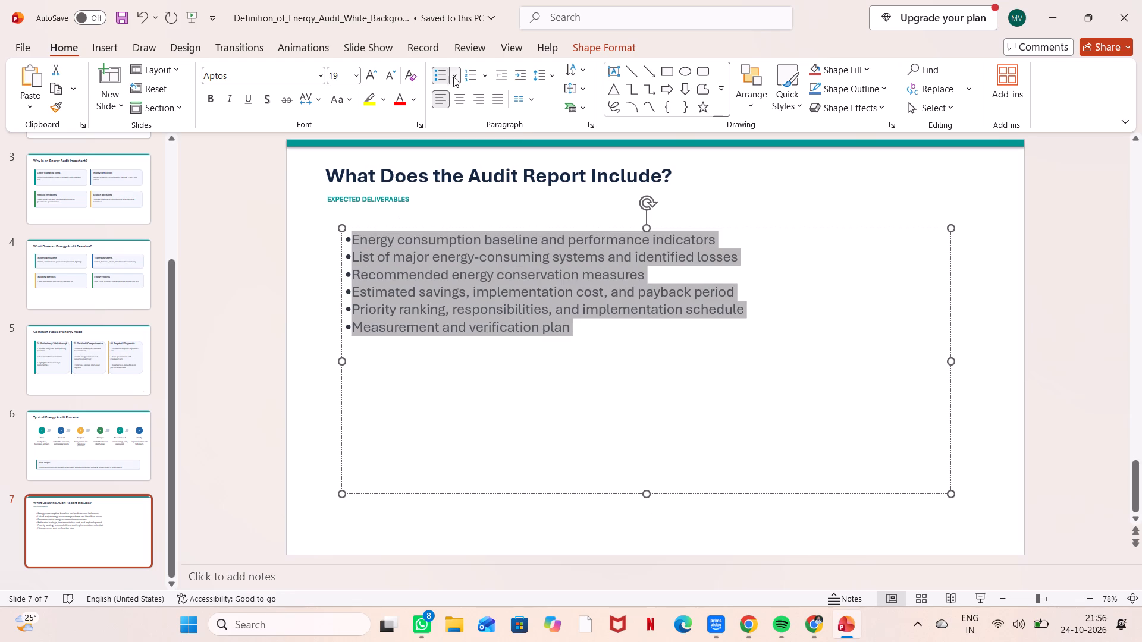
click(483, 77)
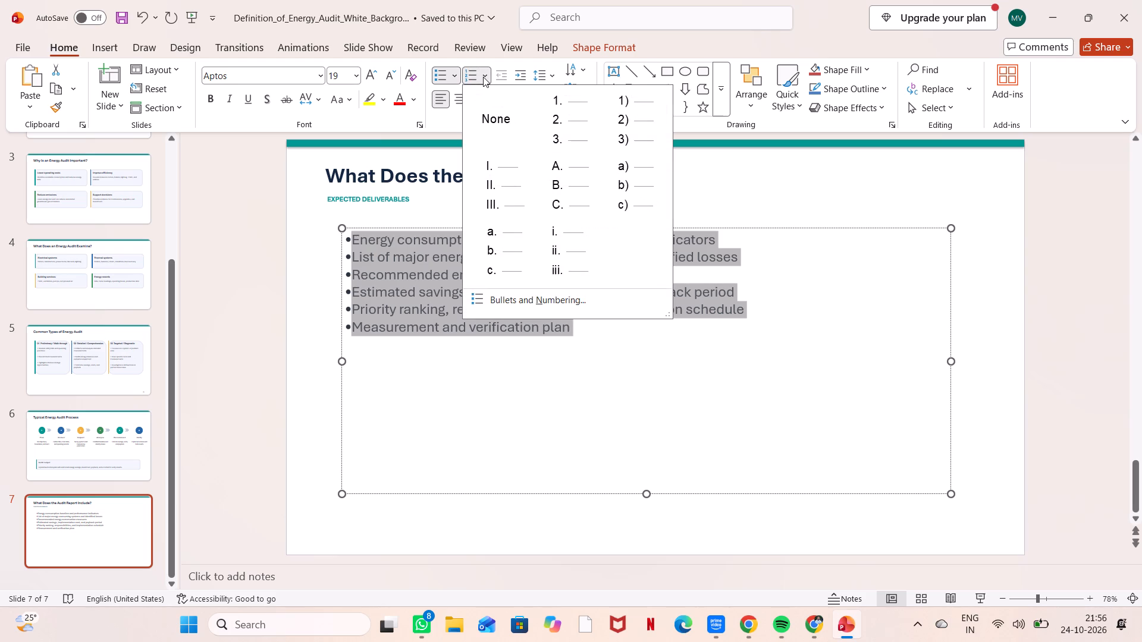
click(568, 108)
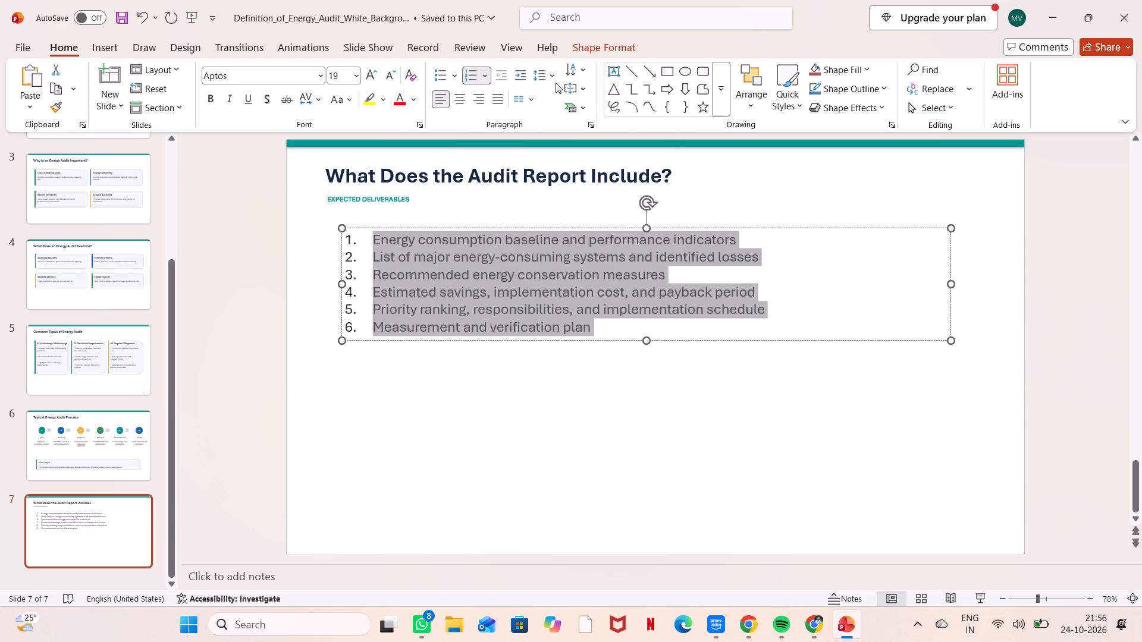
Set the line spacing of the numbered list on slide 7 to 1.5.
click(554, 73)
click(557, 111)
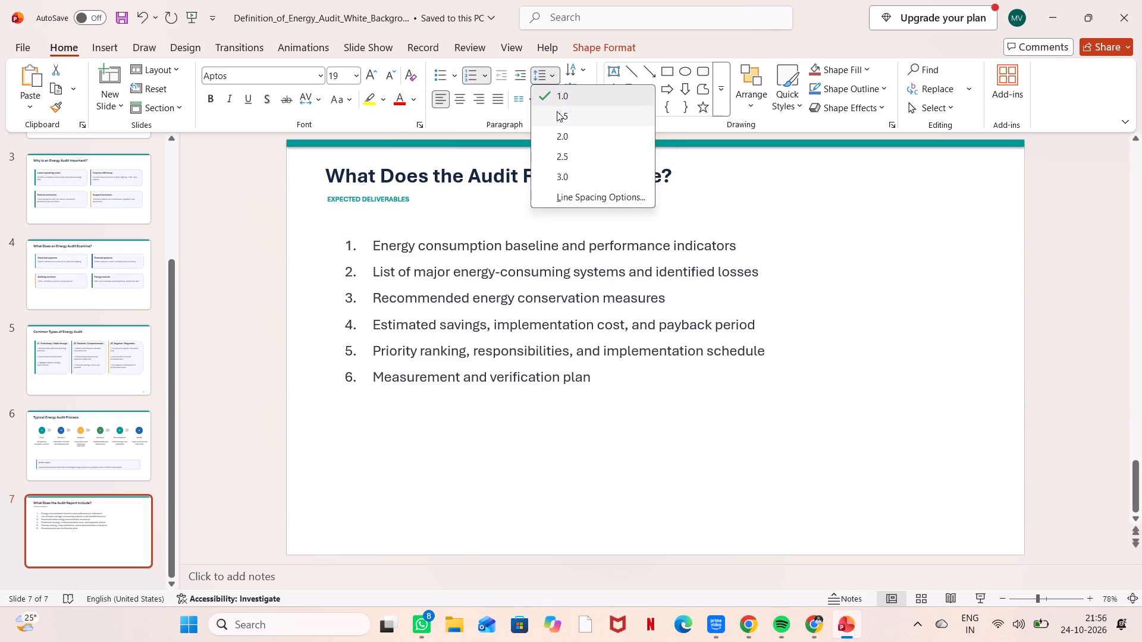
click(487, 440)
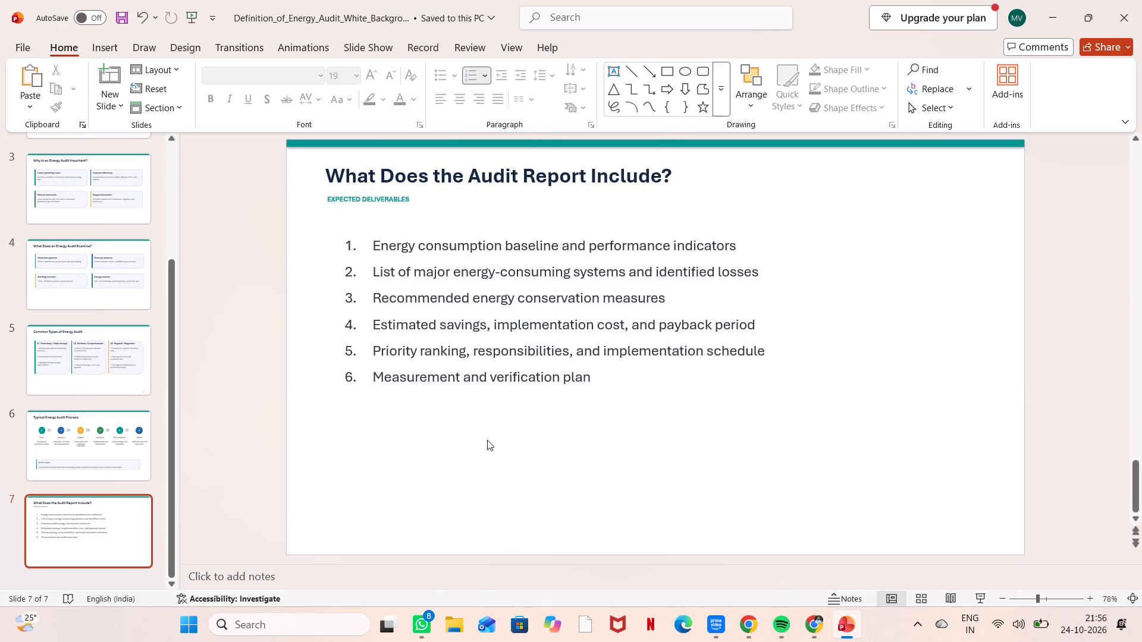
click(233, 418)
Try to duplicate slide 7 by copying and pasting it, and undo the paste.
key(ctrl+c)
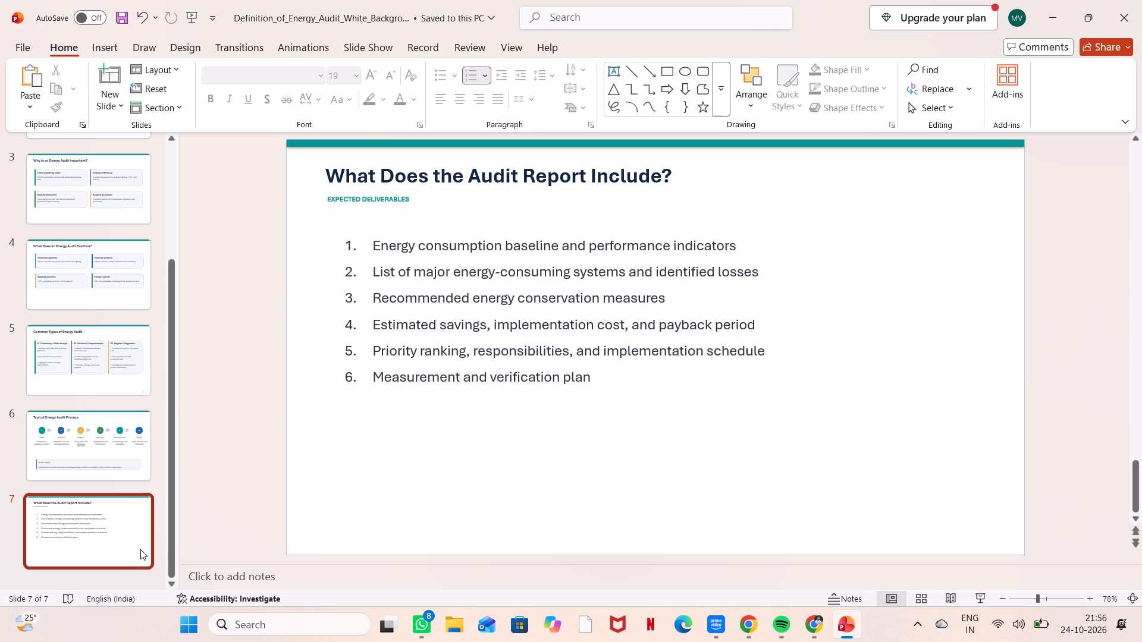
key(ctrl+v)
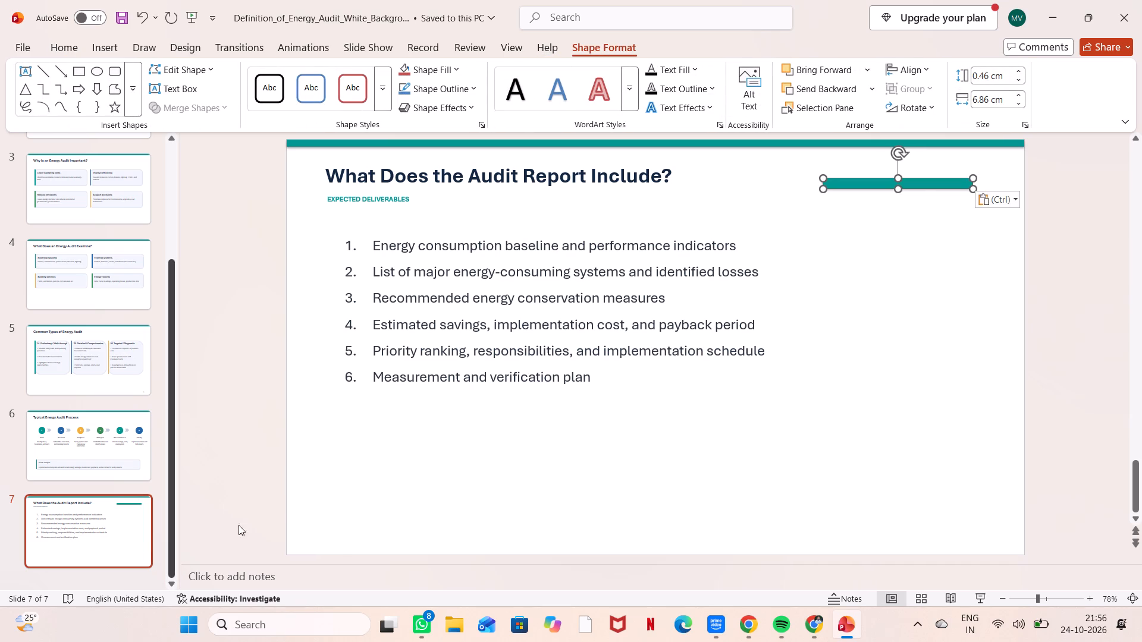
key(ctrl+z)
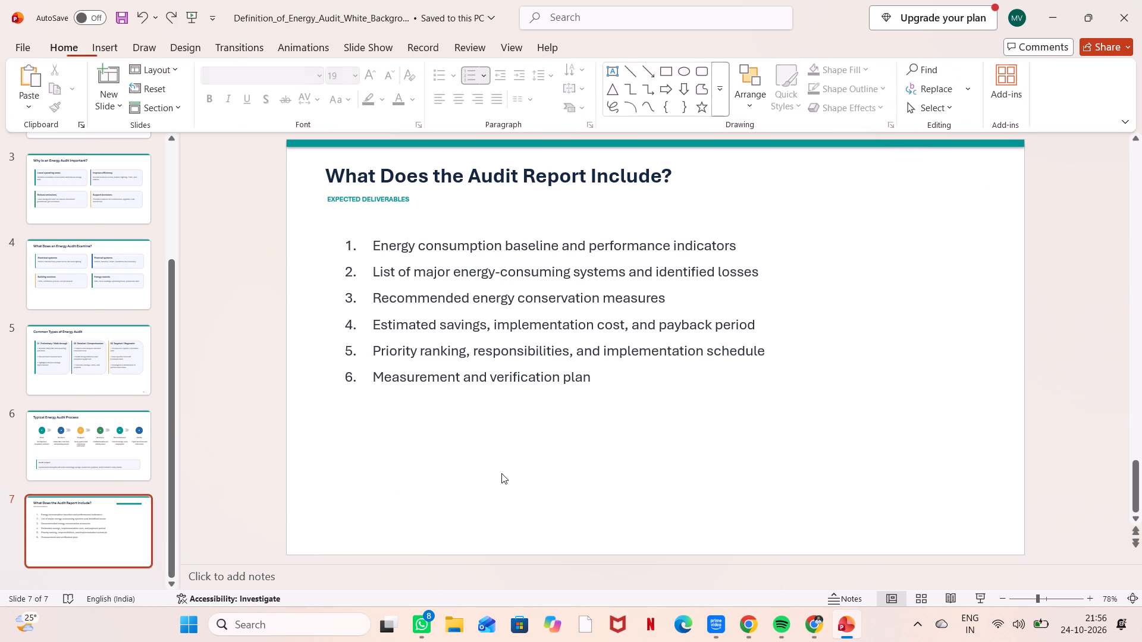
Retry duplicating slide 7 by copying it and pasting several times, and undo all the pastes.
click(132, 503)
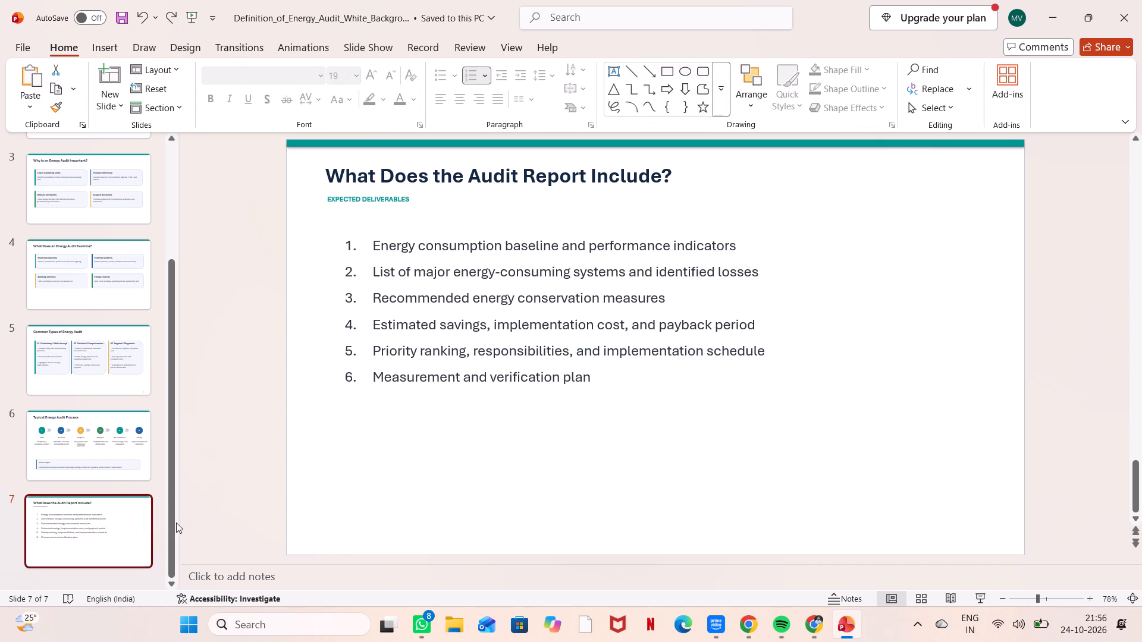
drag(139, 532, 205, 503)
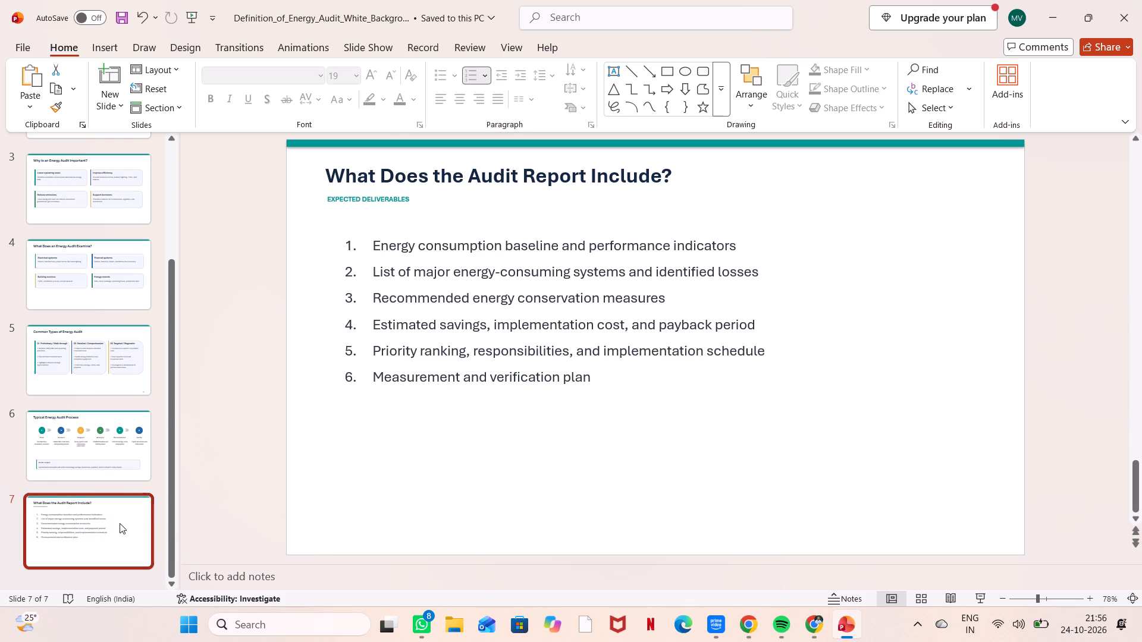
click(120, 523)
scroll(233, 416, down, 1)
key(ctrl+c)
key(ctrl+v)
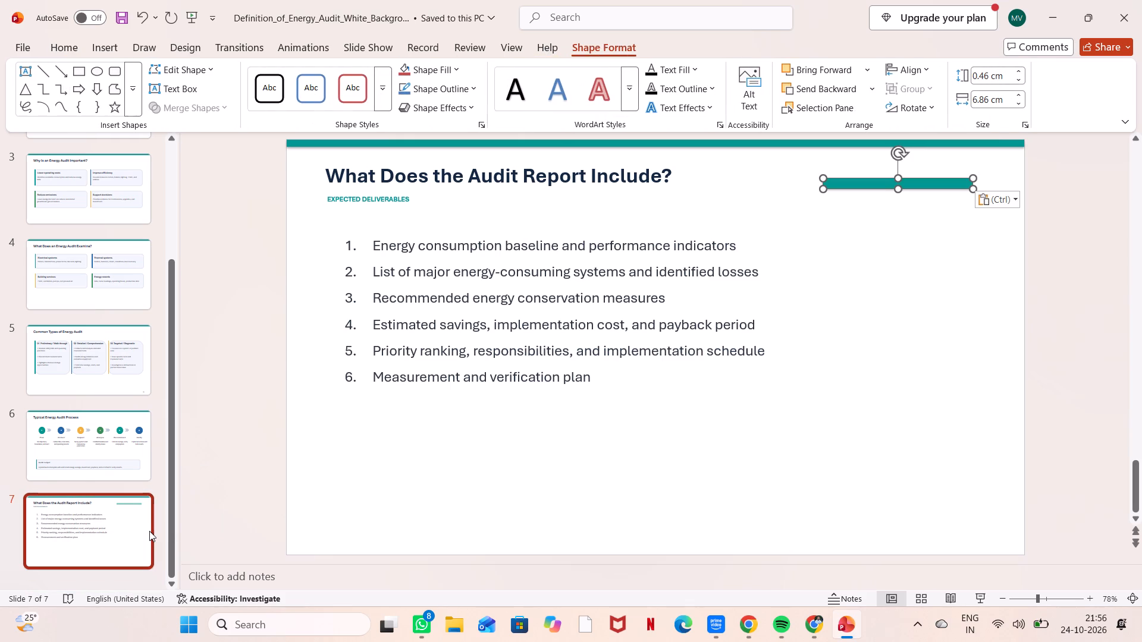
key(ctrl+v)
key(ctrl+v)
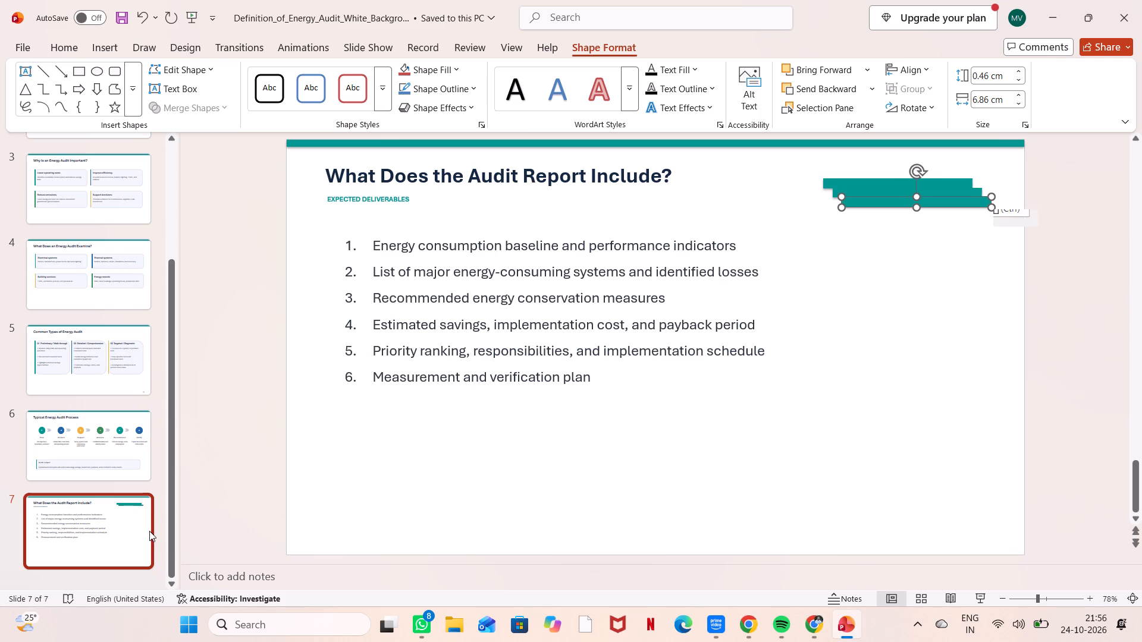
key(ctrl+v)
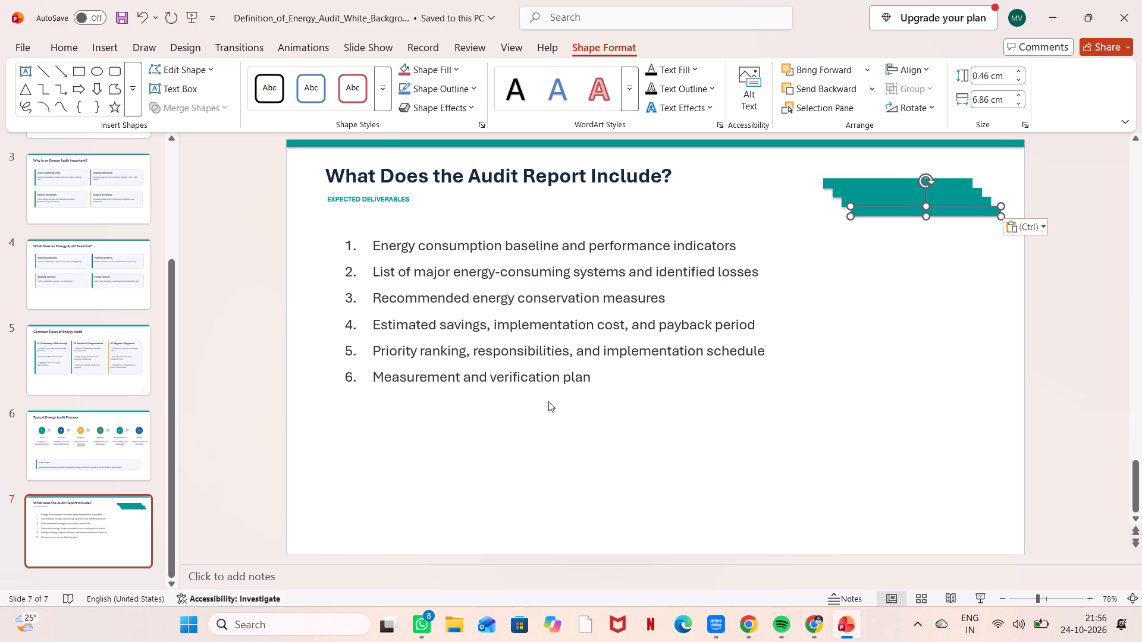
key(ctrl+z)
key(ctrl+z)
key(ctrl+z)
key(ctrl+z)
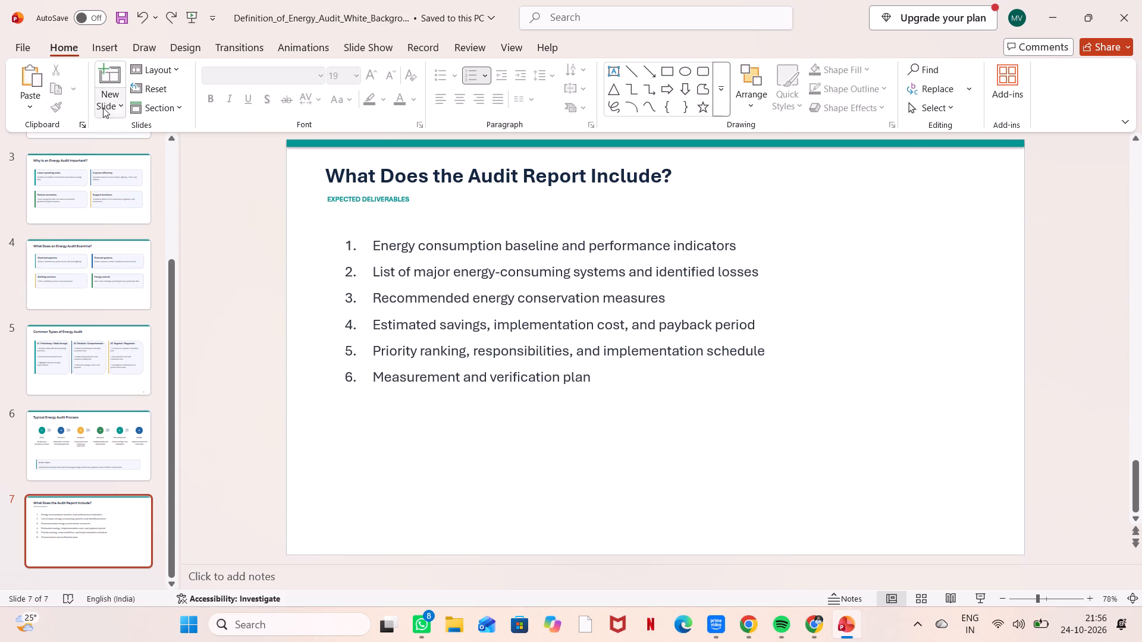
Add a new slide with the Blank layout after slide 7 and make it the current slide.
click(119, 106)
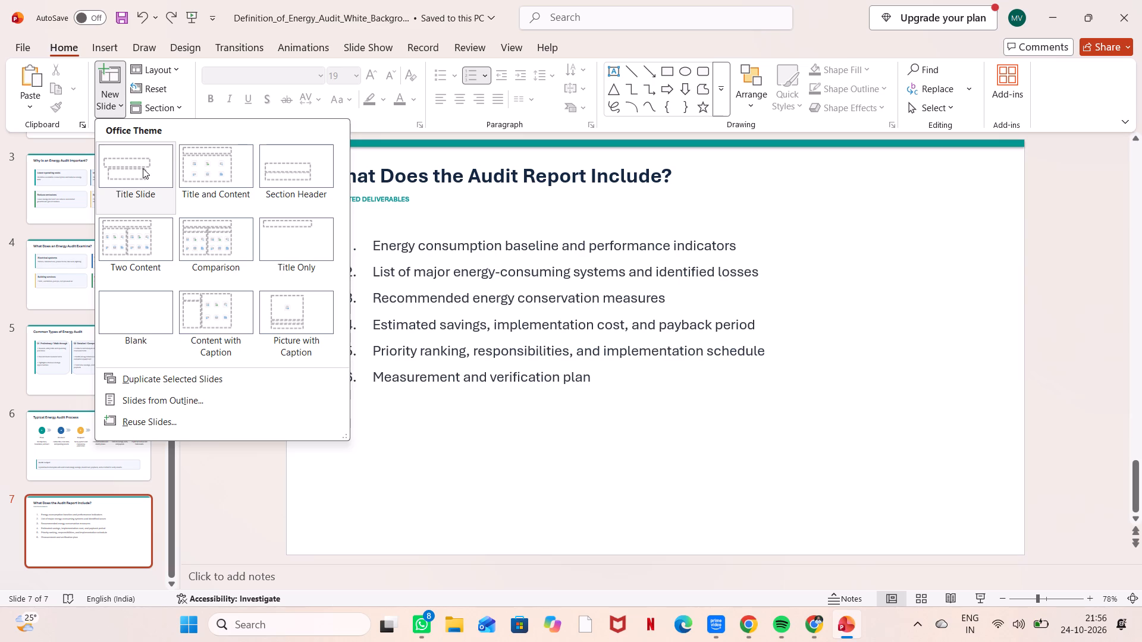
click(156, 302)
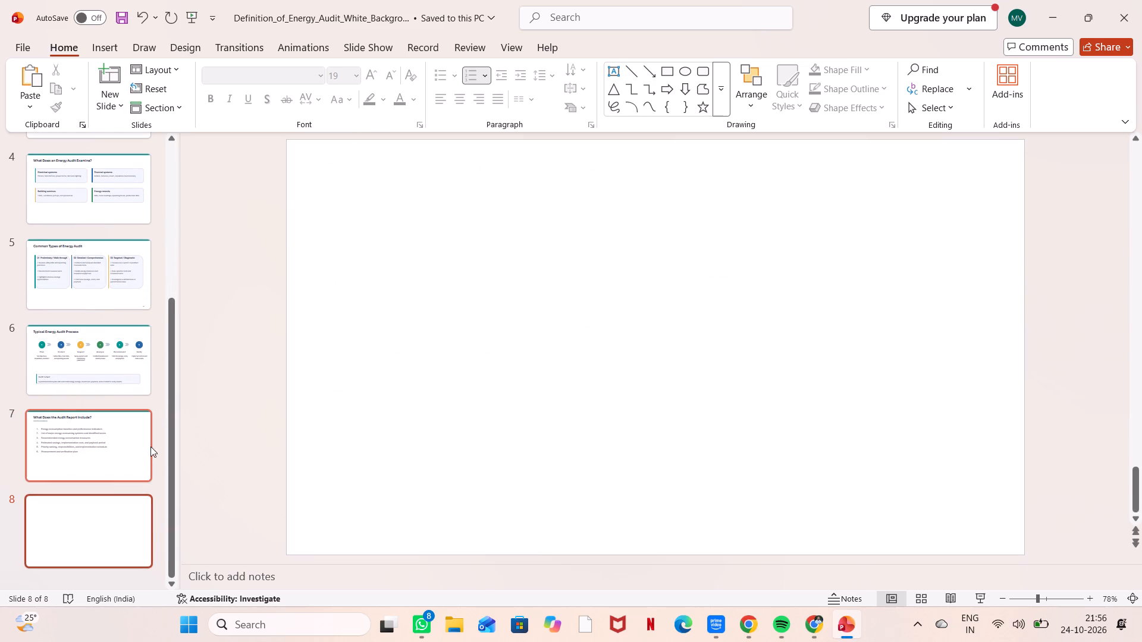
click(139, 457)
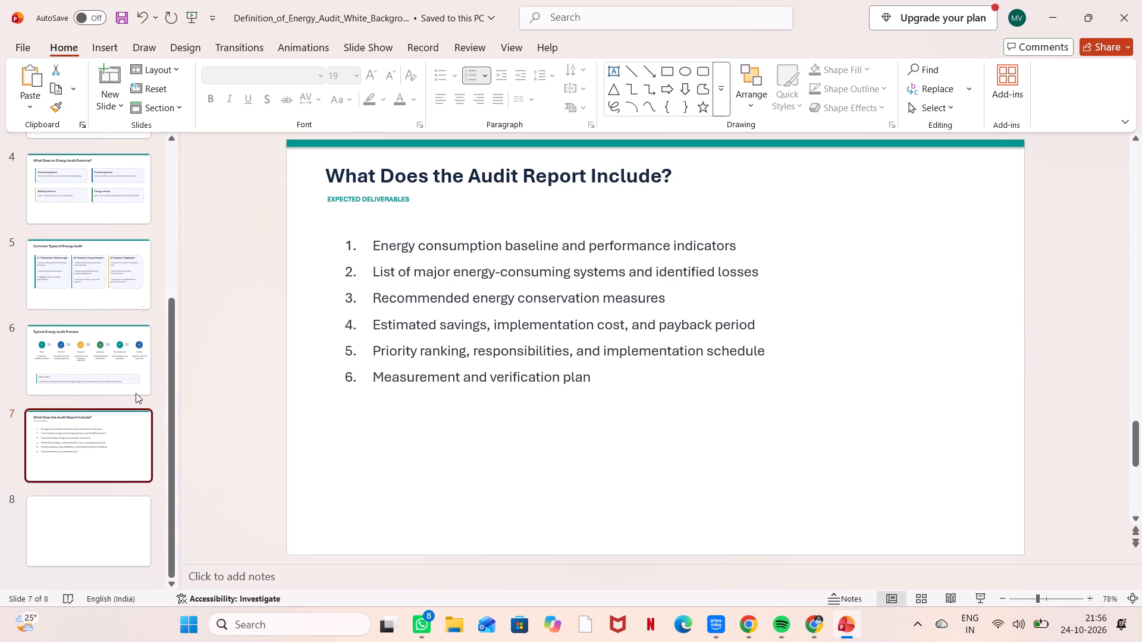
click(136, 389)
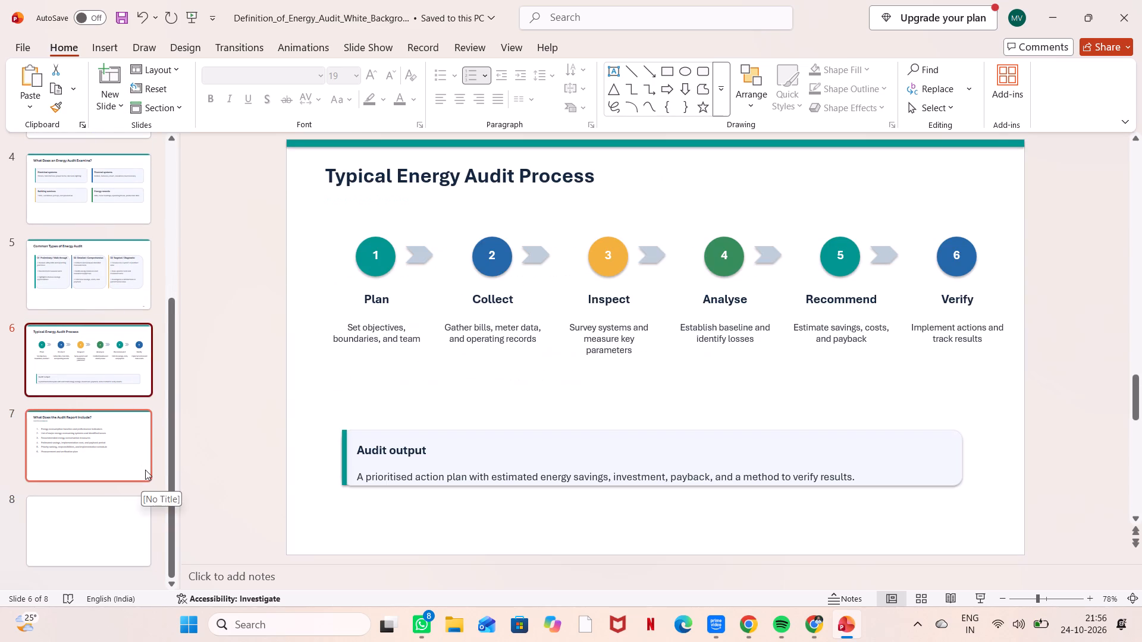
click(145, 470)
click(133, 538)
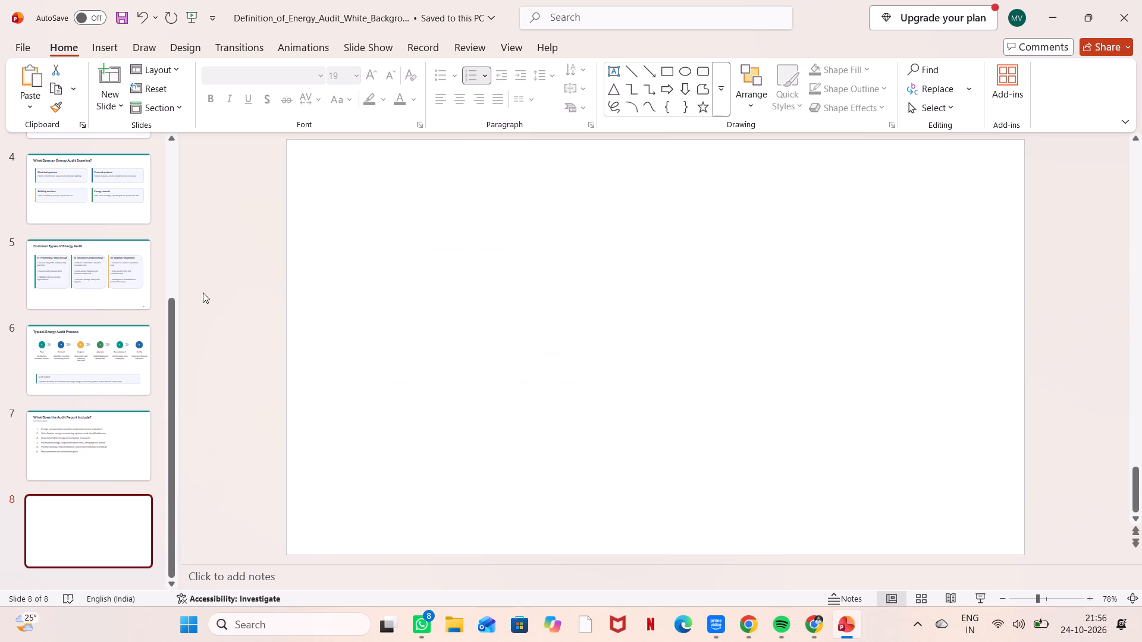
Search the stock images for "THANK YOU" for slide 8, copy the search phrase, and close the image library.
click(111, 53)
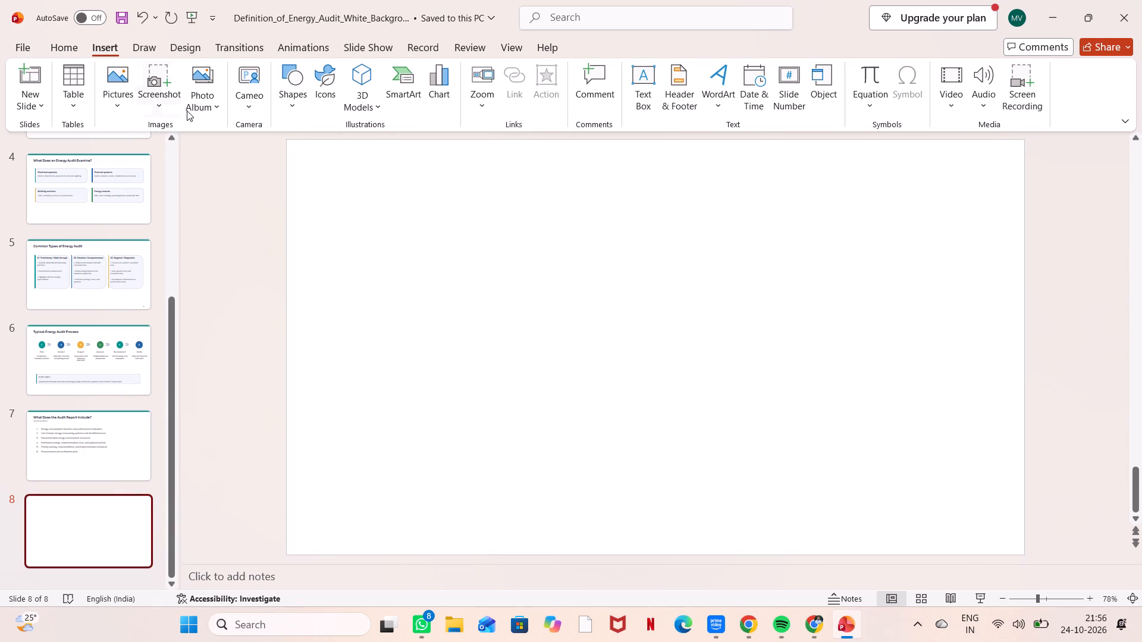
click(112, 108)
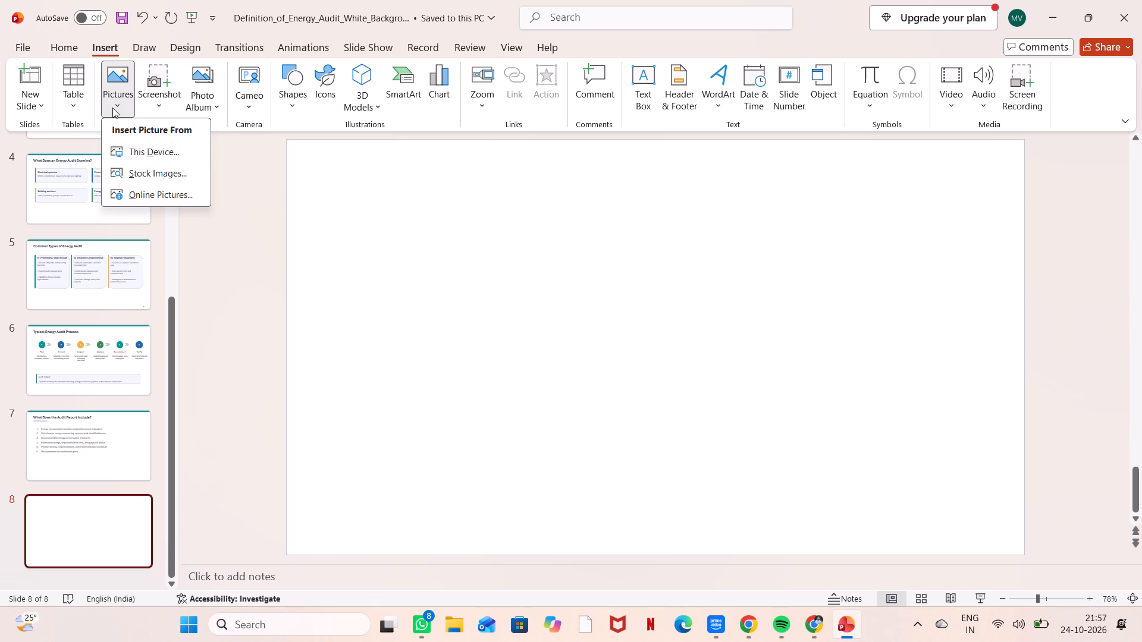
click(137, 166)
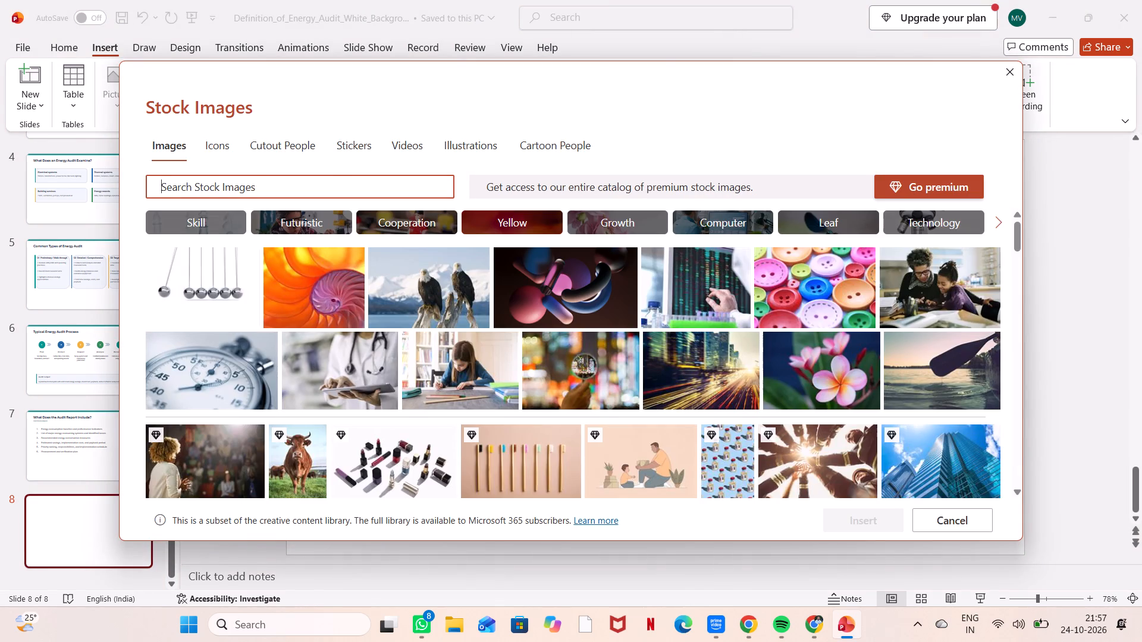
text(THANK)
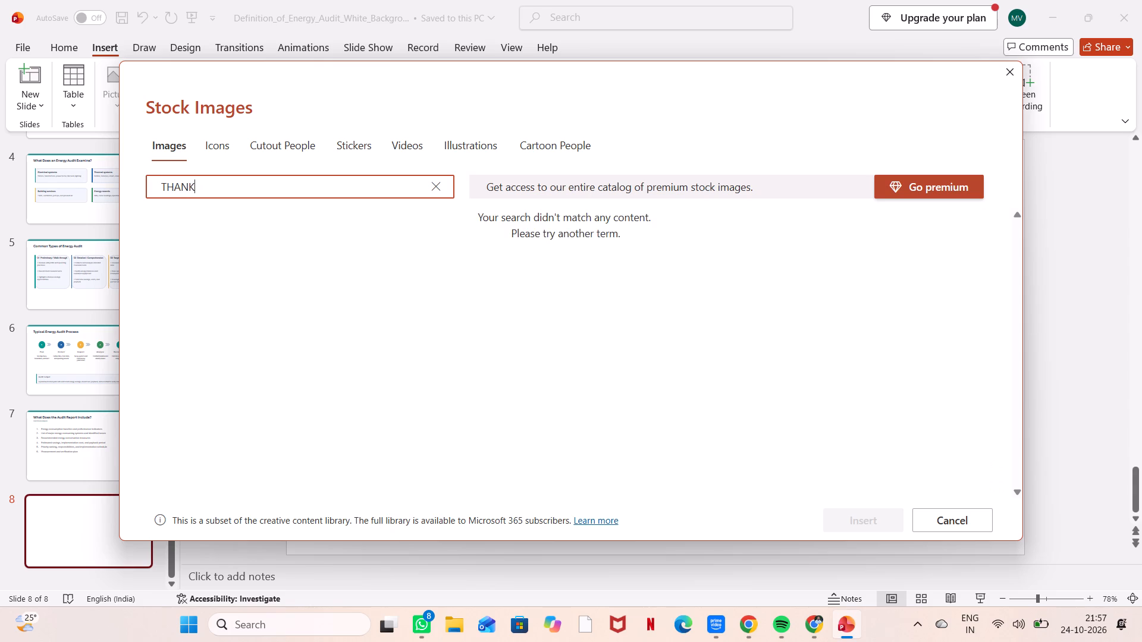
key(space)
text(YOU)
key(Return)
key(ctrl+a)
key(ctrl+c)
click(293, 258)
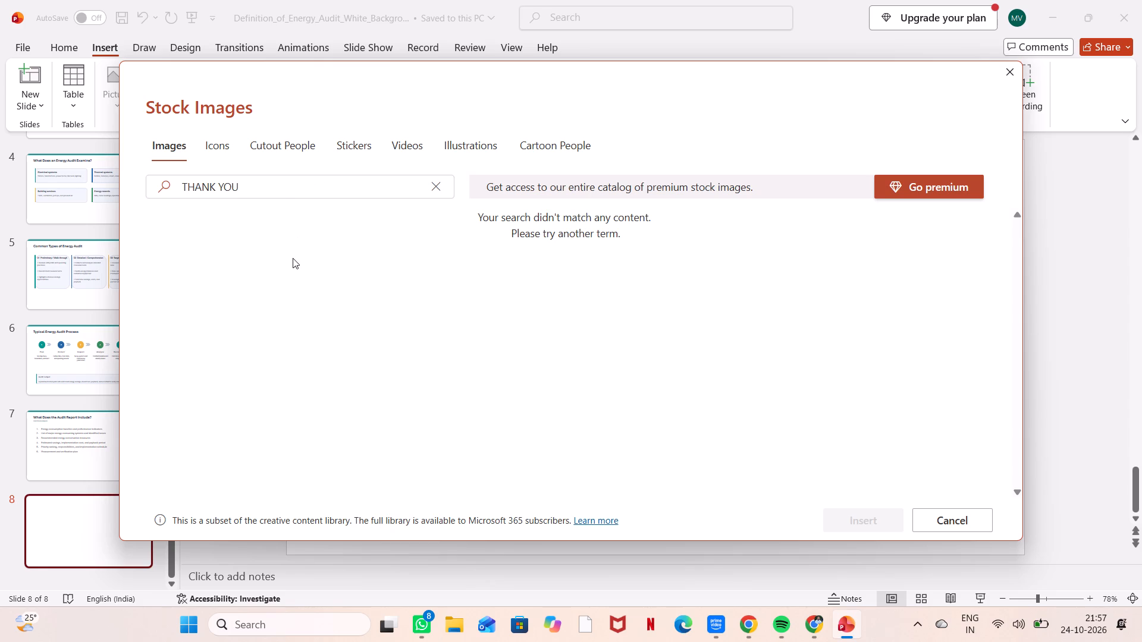
click(441, 183)
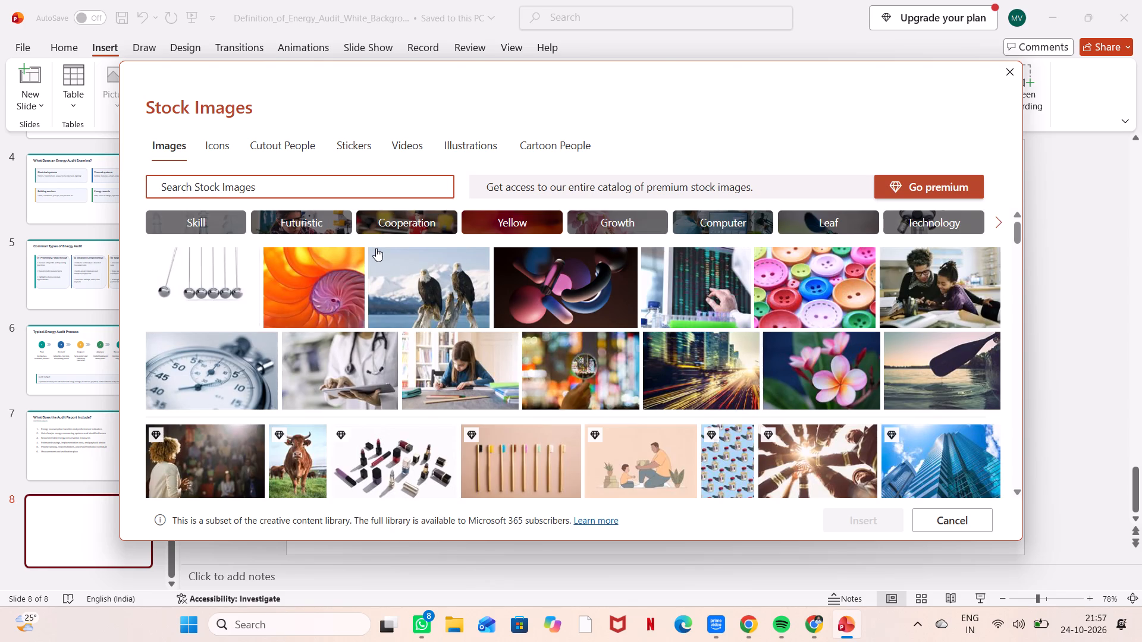
scroll(376, 302, up, 1)
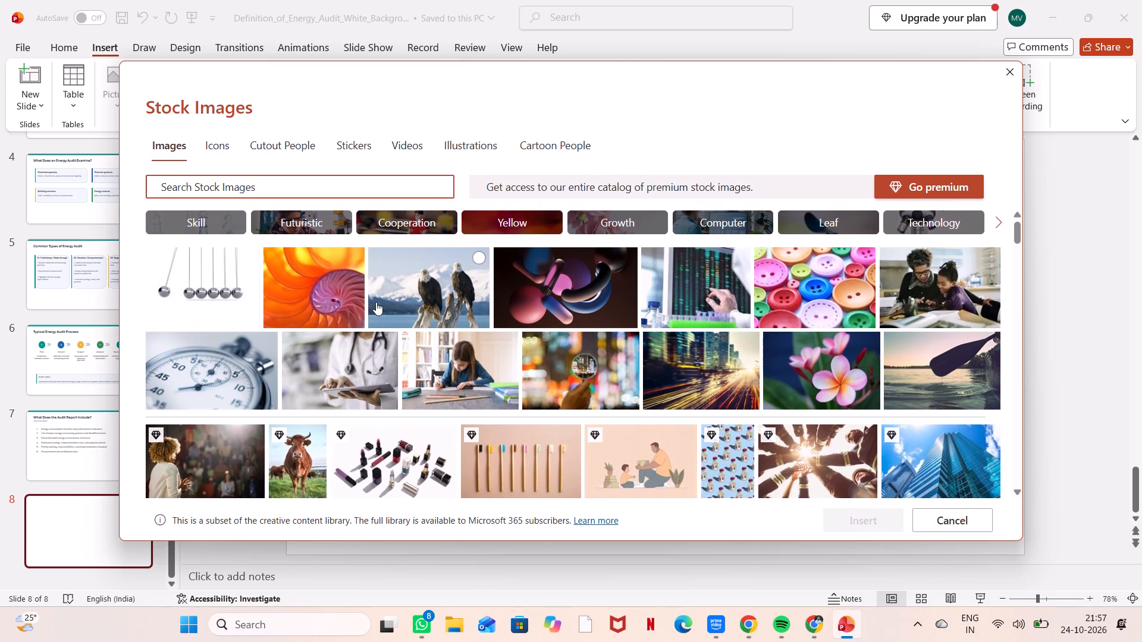
scroll(376, 302, down, 1)
key(ctrl+v)
key(Return)
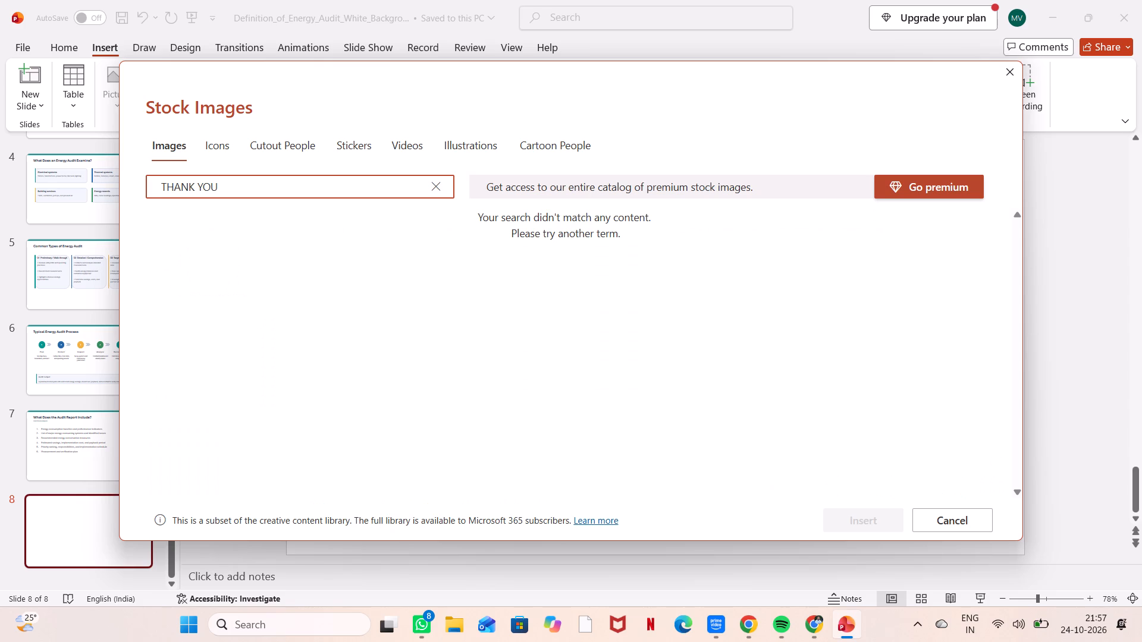
click(1006, 66)
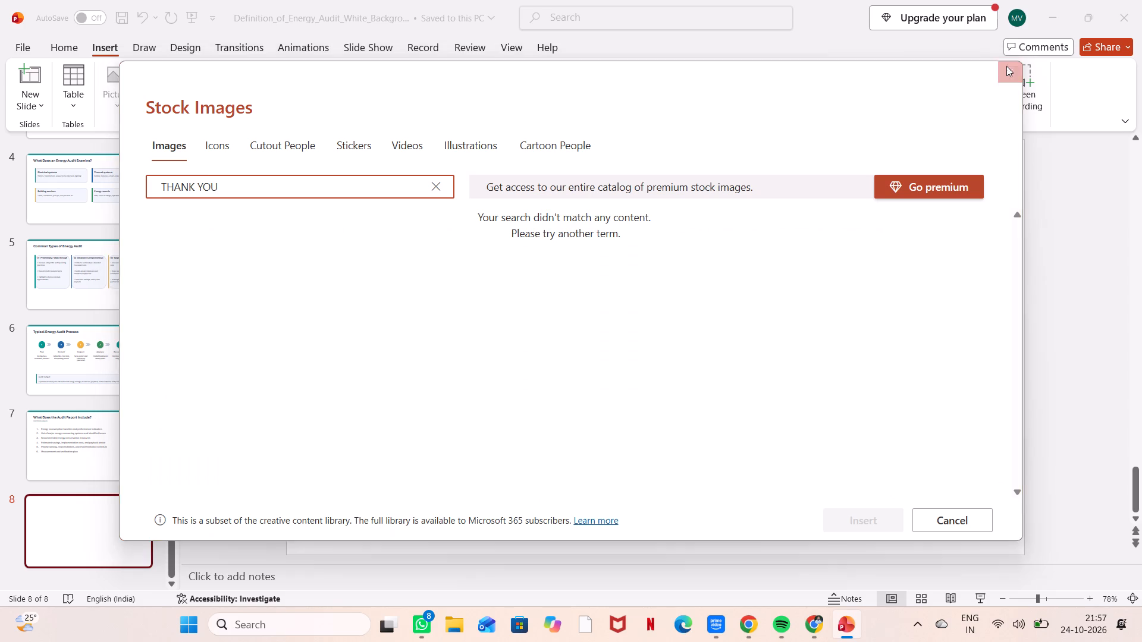
Search the online pictures for "THANK YOU" and insert the black script "Thank You!" lettering on slide 8.
click(124, 110)
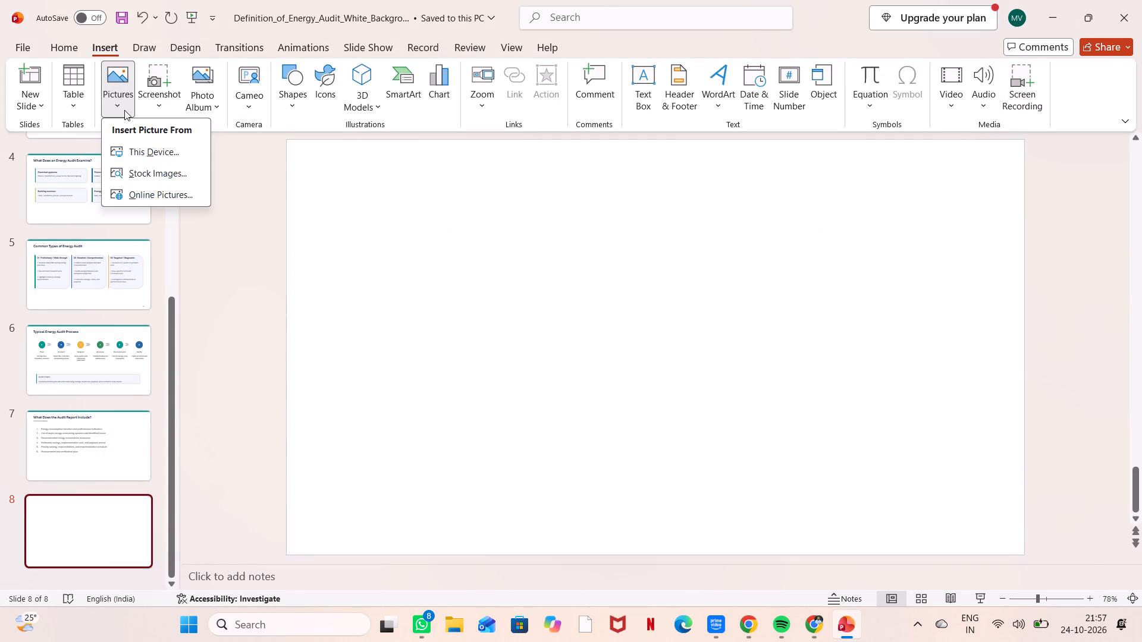
click(145, 188)
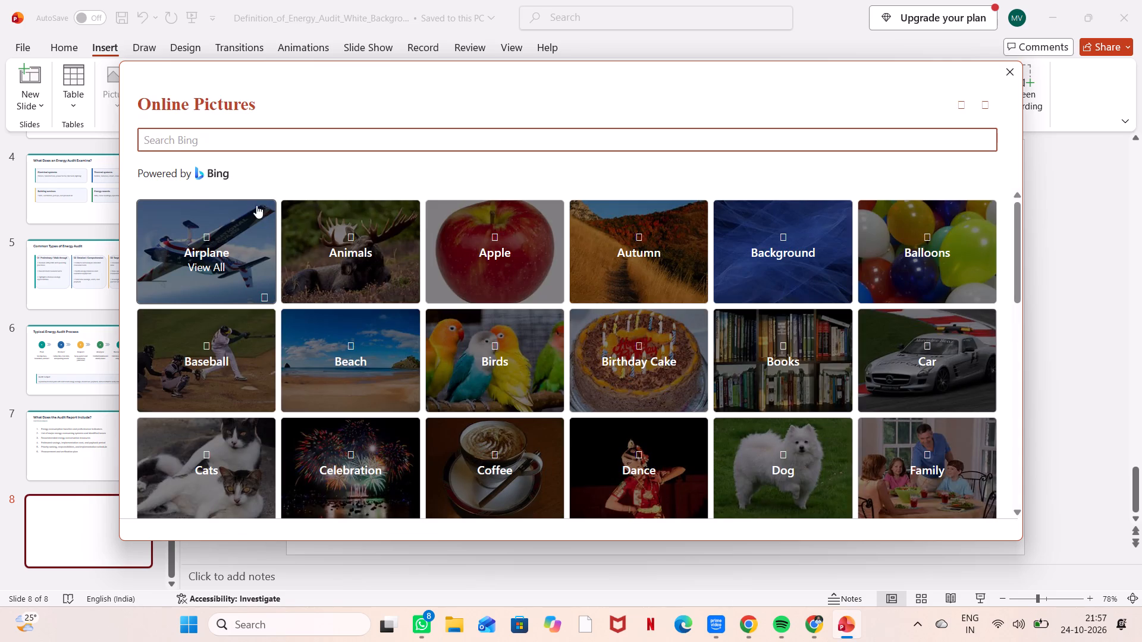
key(ctrl+v)
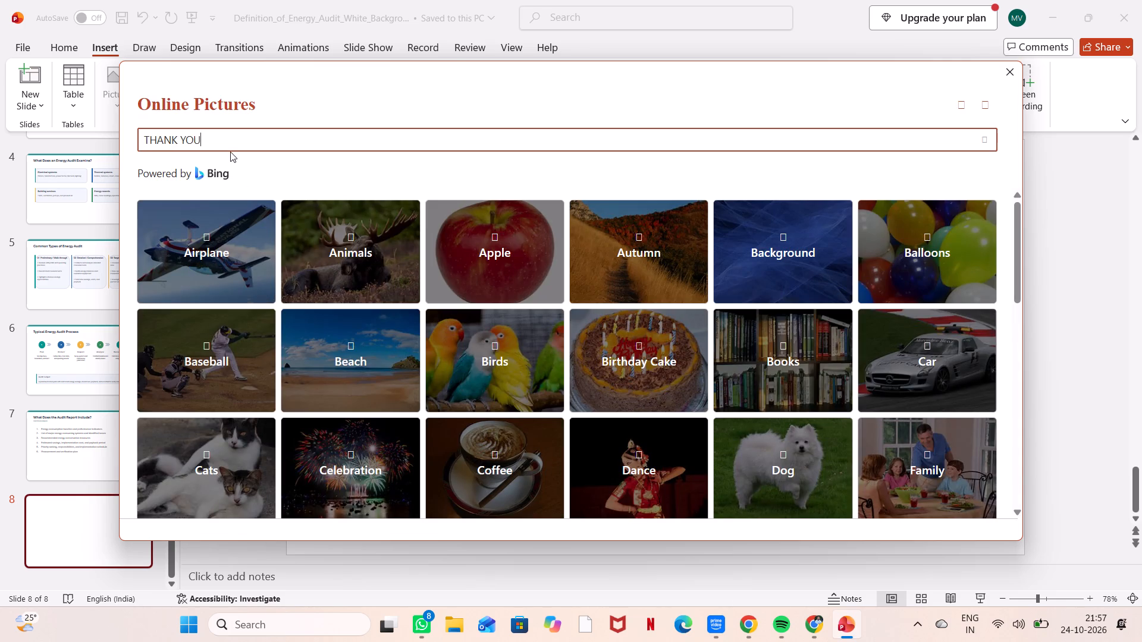
key(Return)
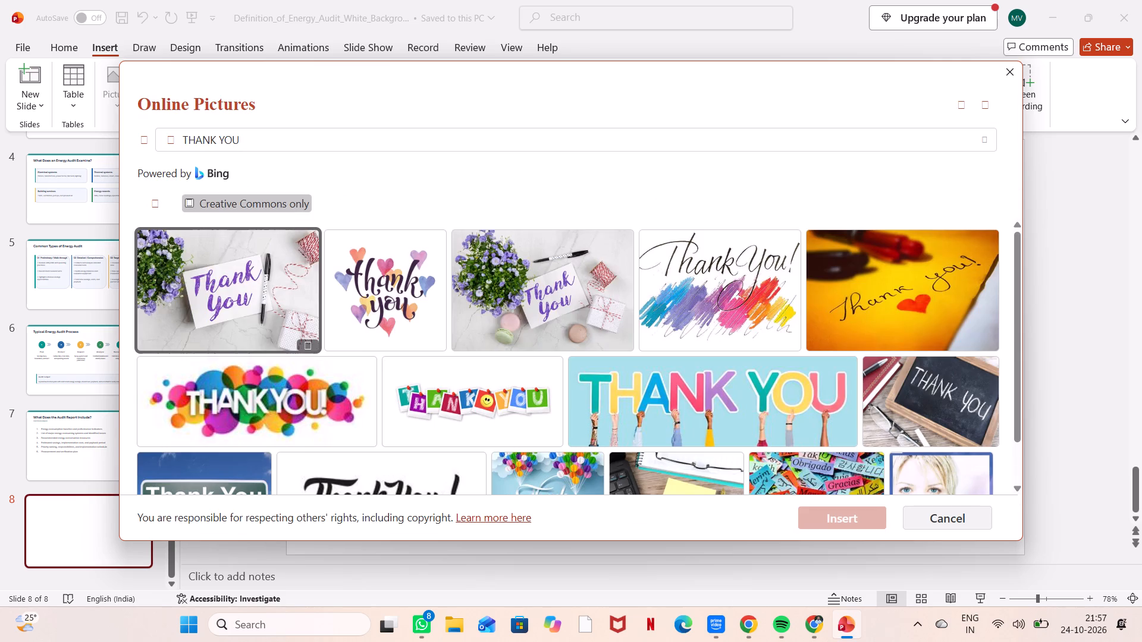
scroll(328, 354, down, 3)
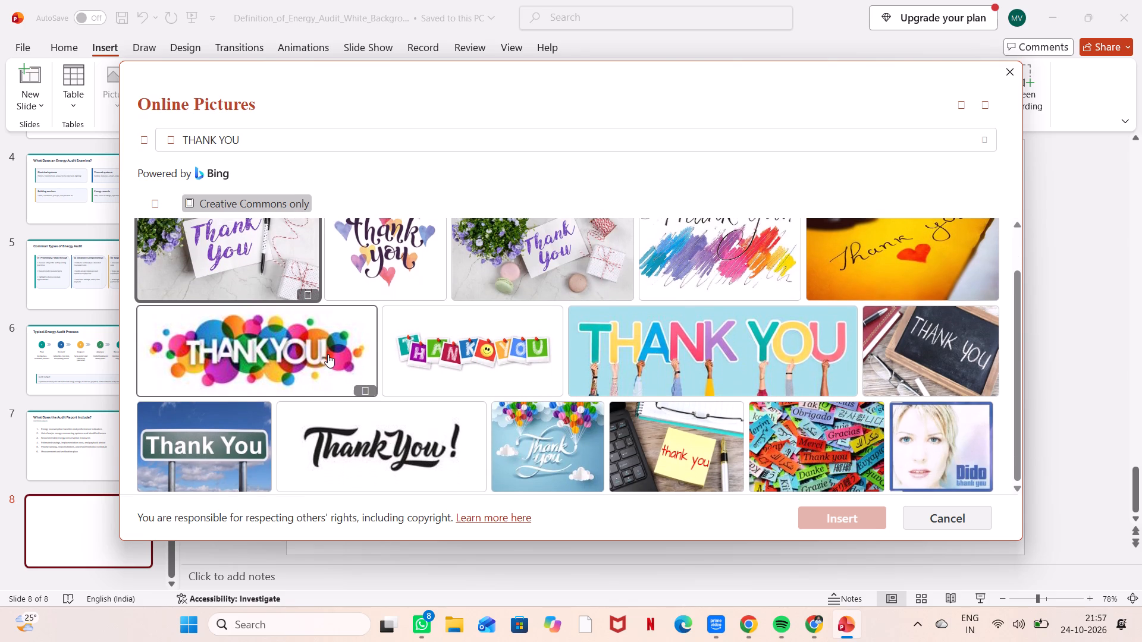
scroll(328, 354, down, 2)
scroll(514, 320, down, 3)
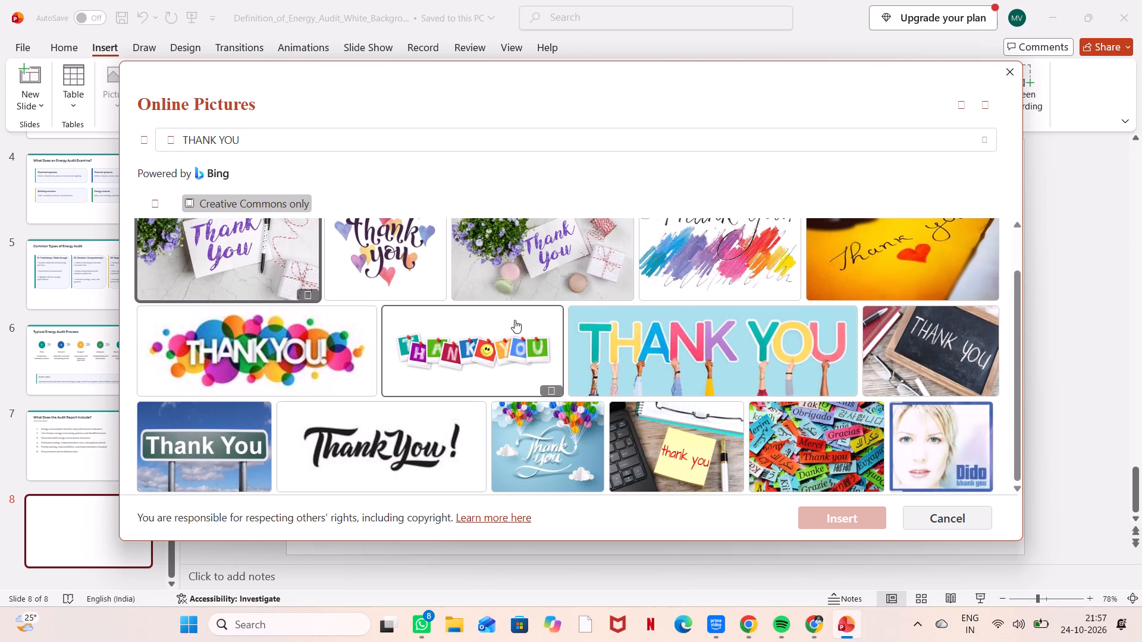
scroll(514, 320, down, 1)
scroll(514, 320, up, 3)
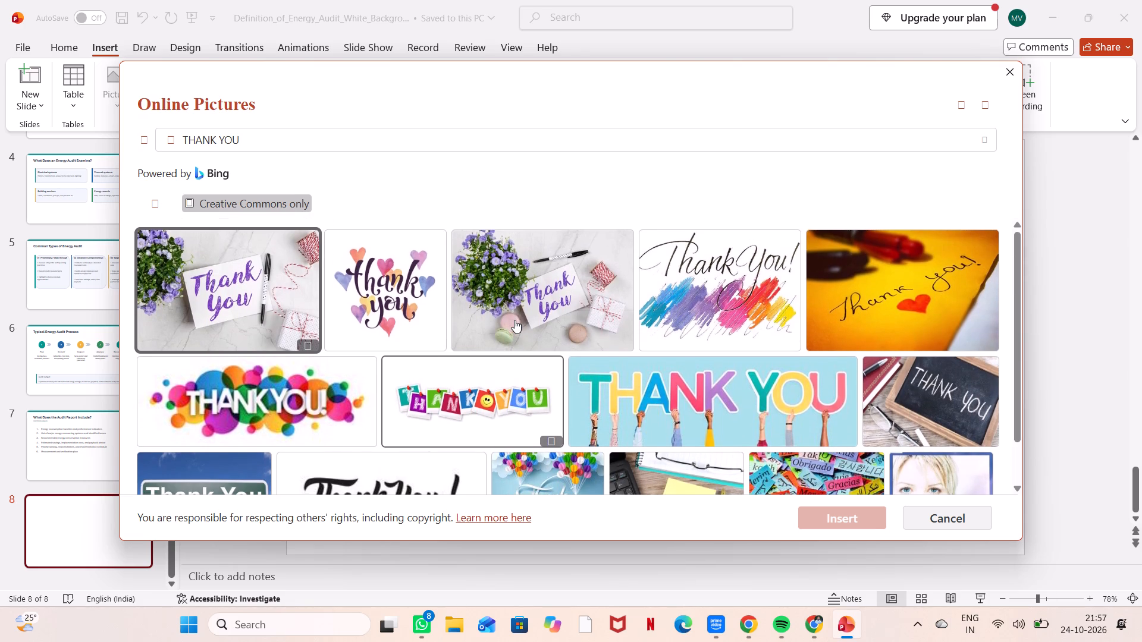
scroll(514, 320, down, 1)
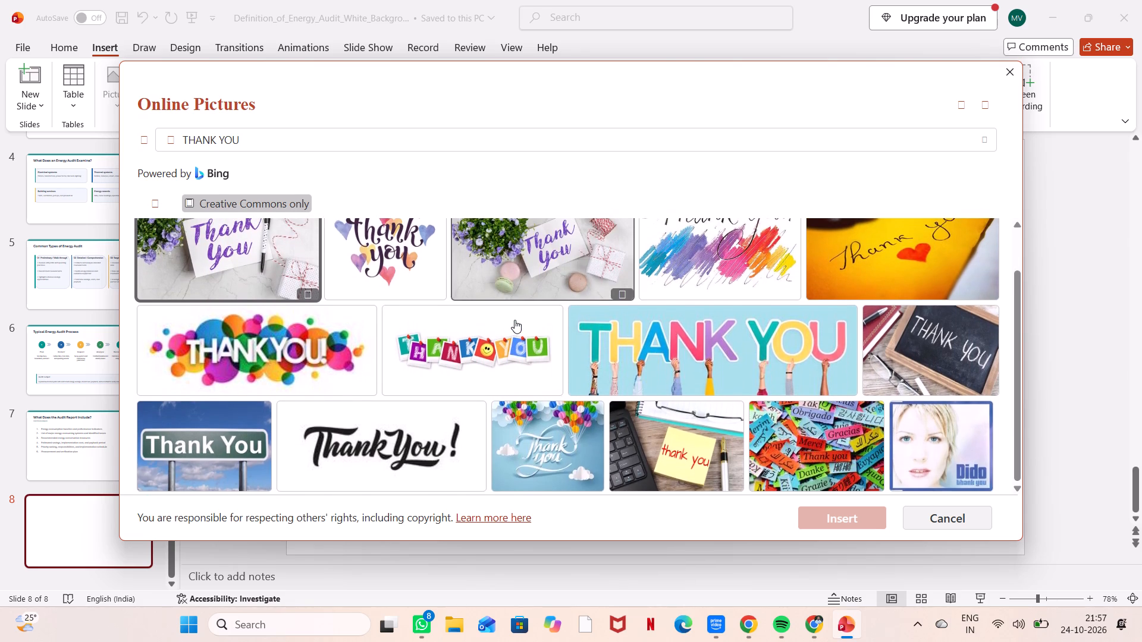
double_click(416, 461)
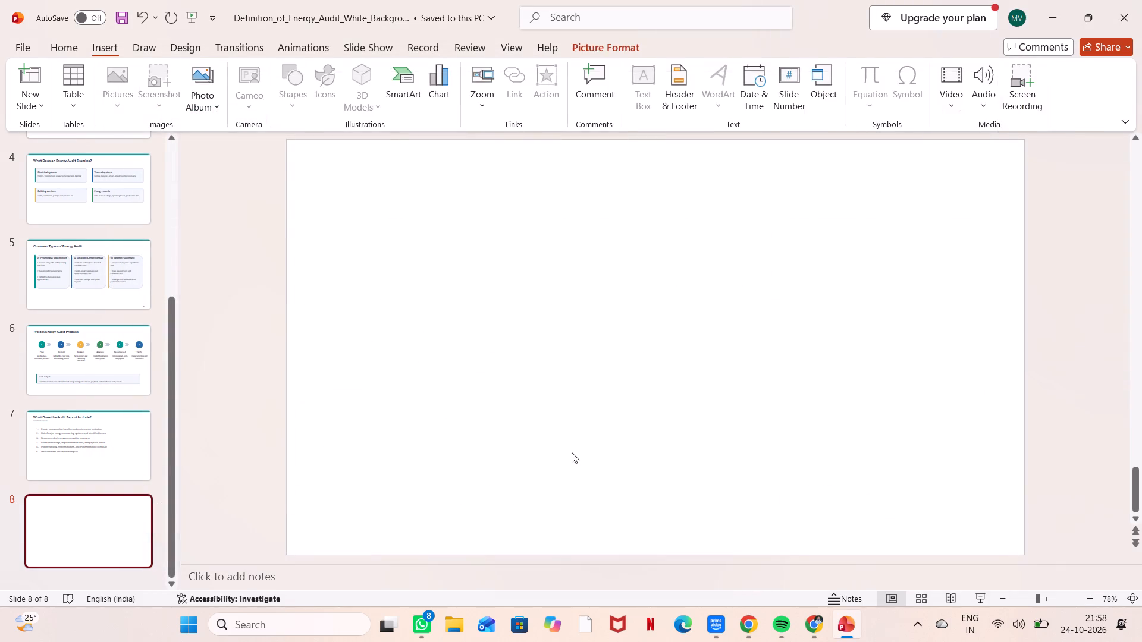
Enlarge the "Thank You!" picture to about 11 cm high by 25.6 cm wide and centre it on slide 8.
click(637, 345)
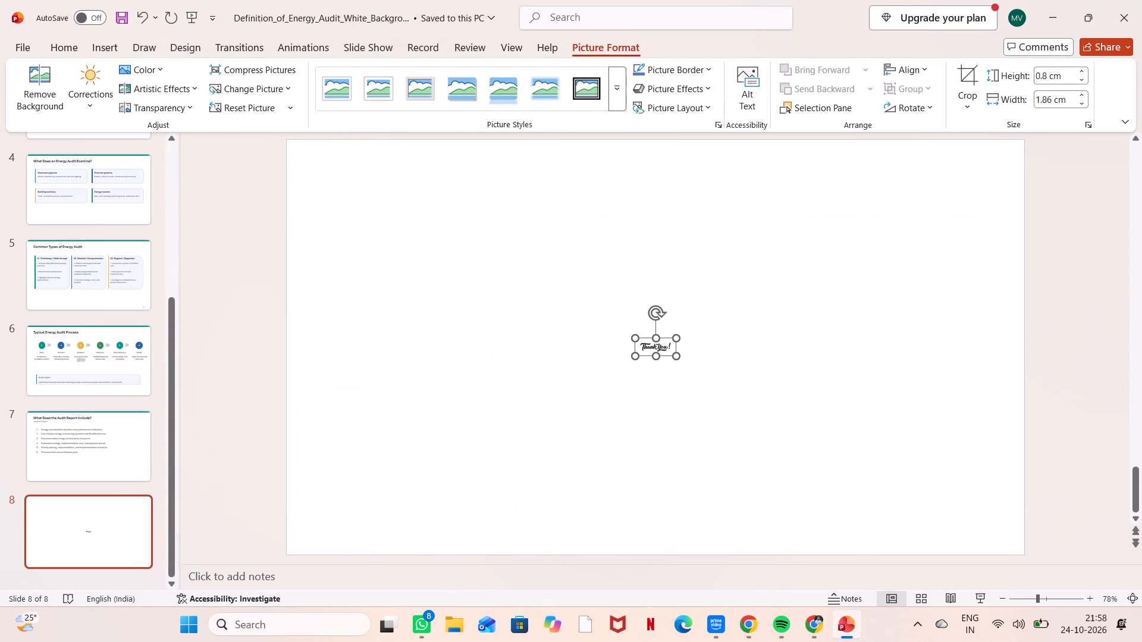
drag(630, 357, 404, 485)
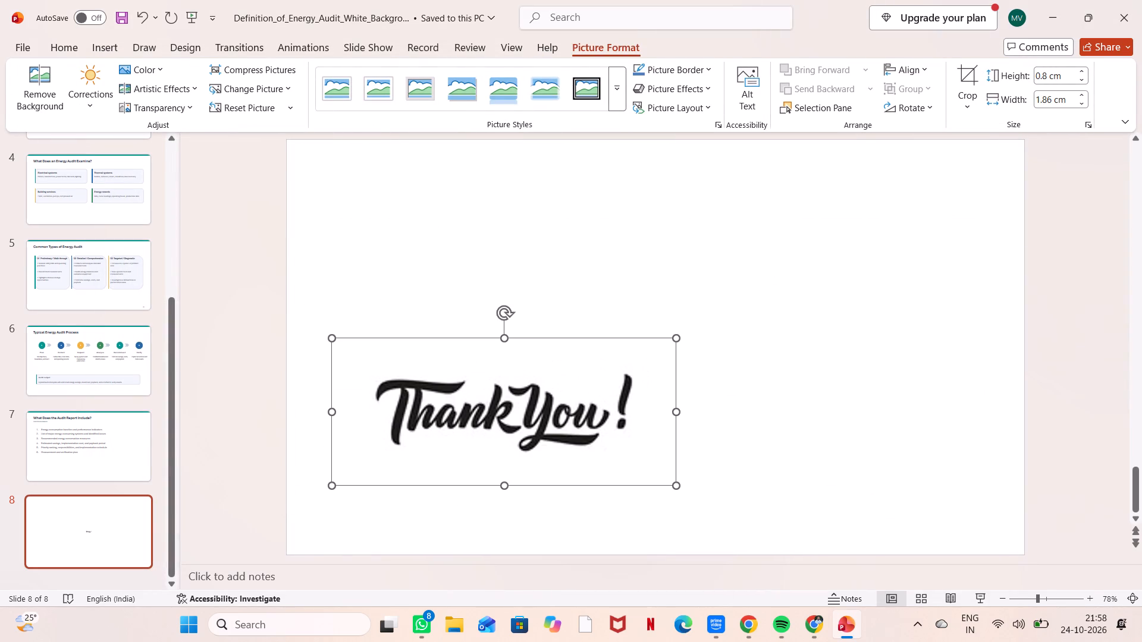
drag(531, 351, 658, 256)
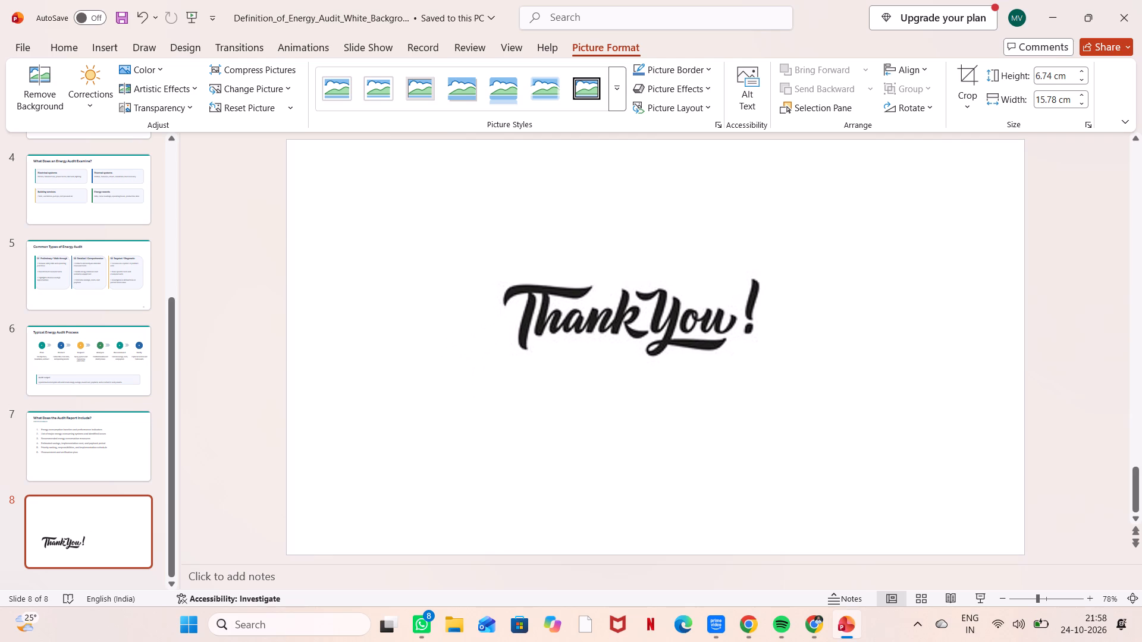
drag(658, 256, 680, 256)
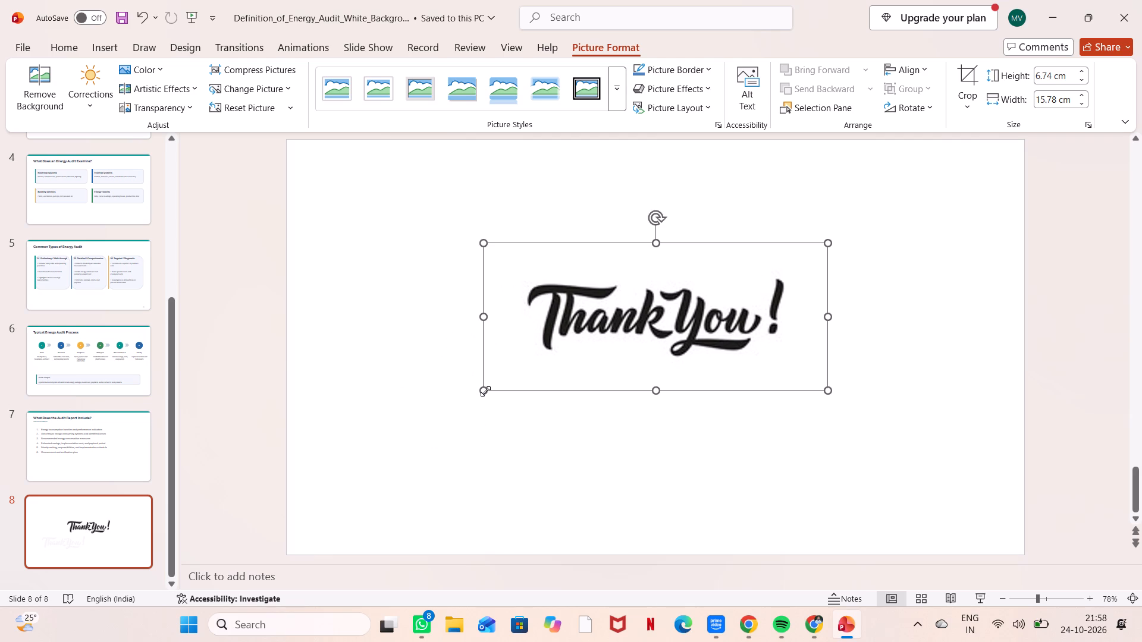
drag(484, 391, 471, 481)
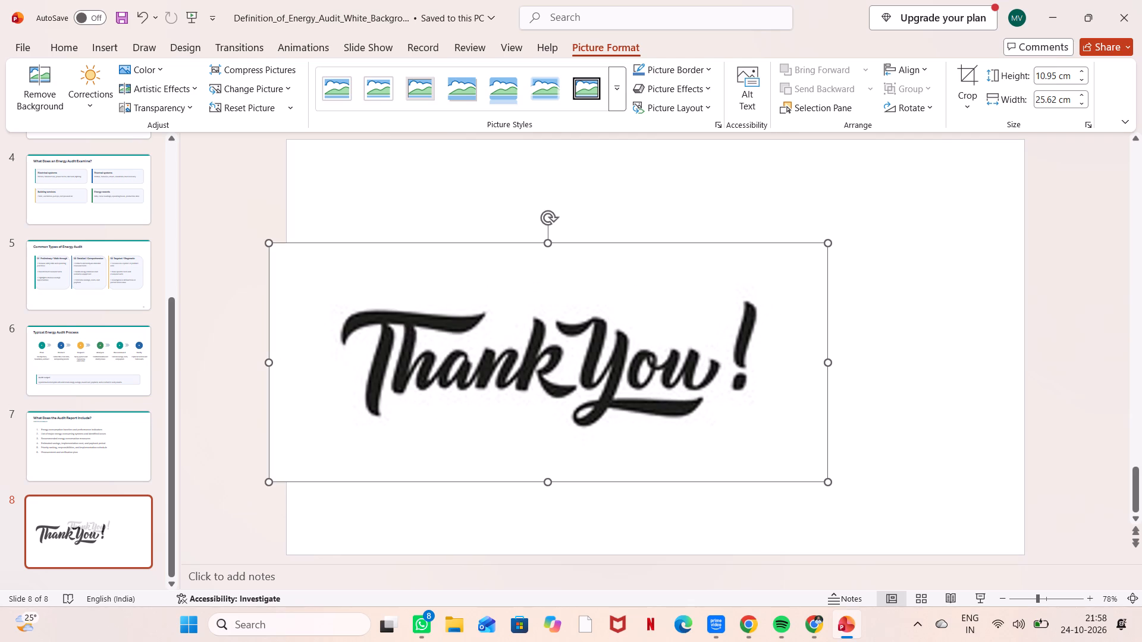
drag(603, 301, 714, 275)
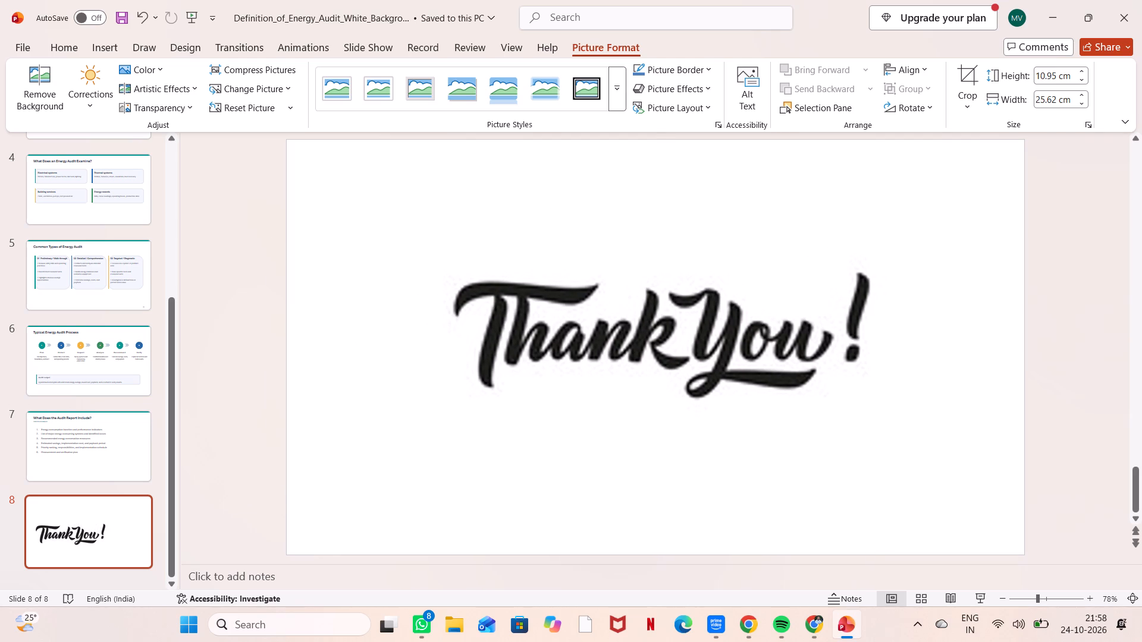
drag(714, 275, 703, 280)
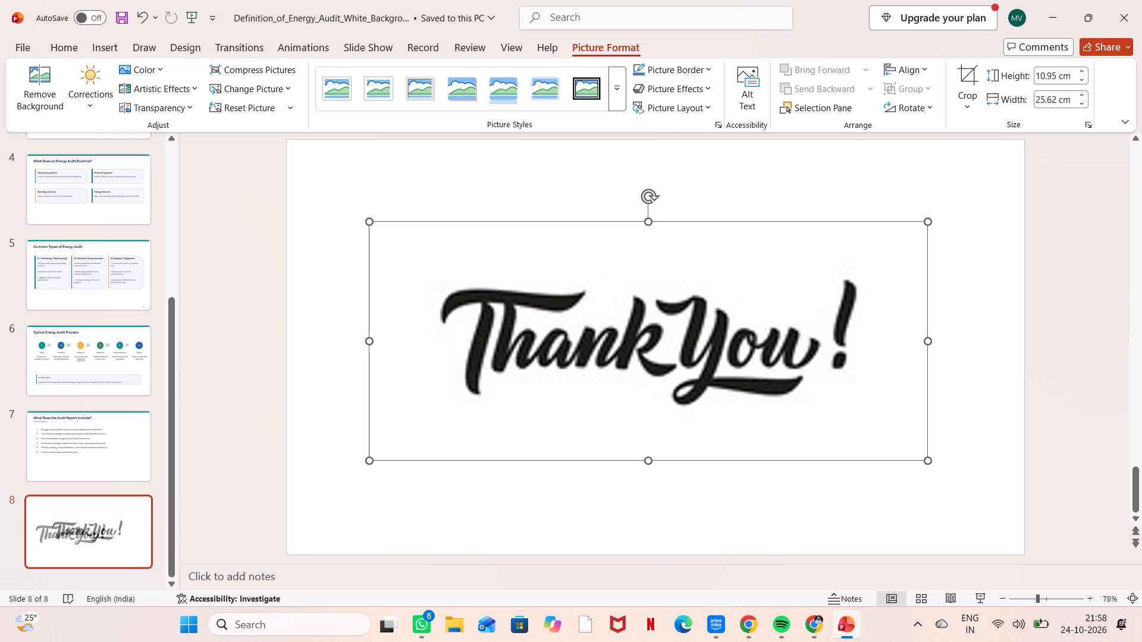
click(221, 321)
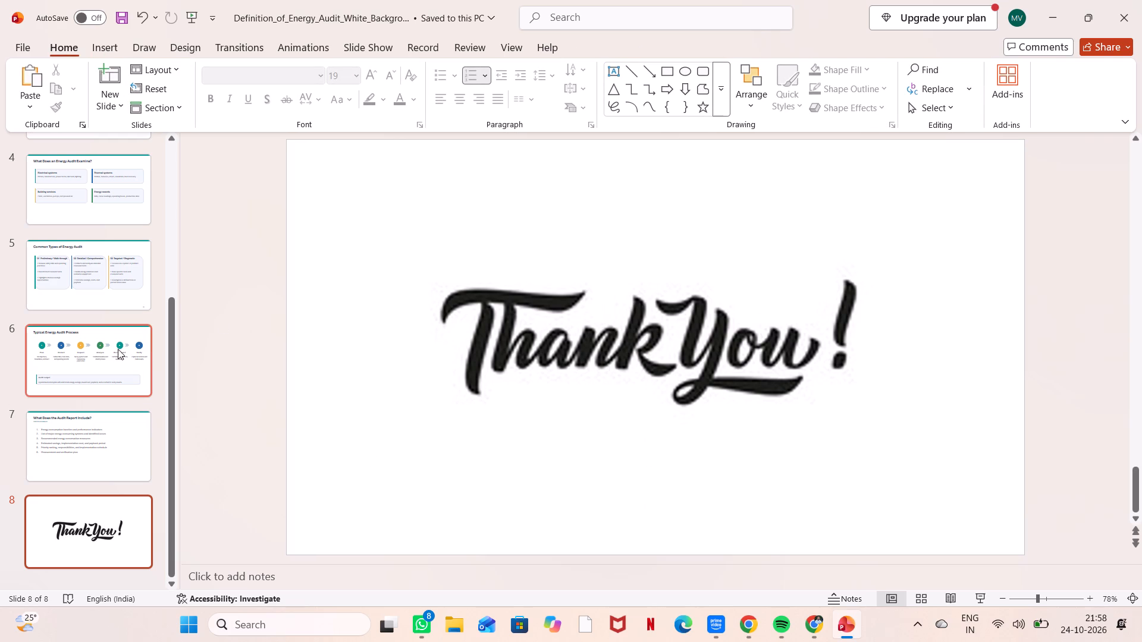
Look through the slide thumbnails to review the whole presentation.
scroll(94, 349, up, 3)
scroll(94, 349, down, 4)
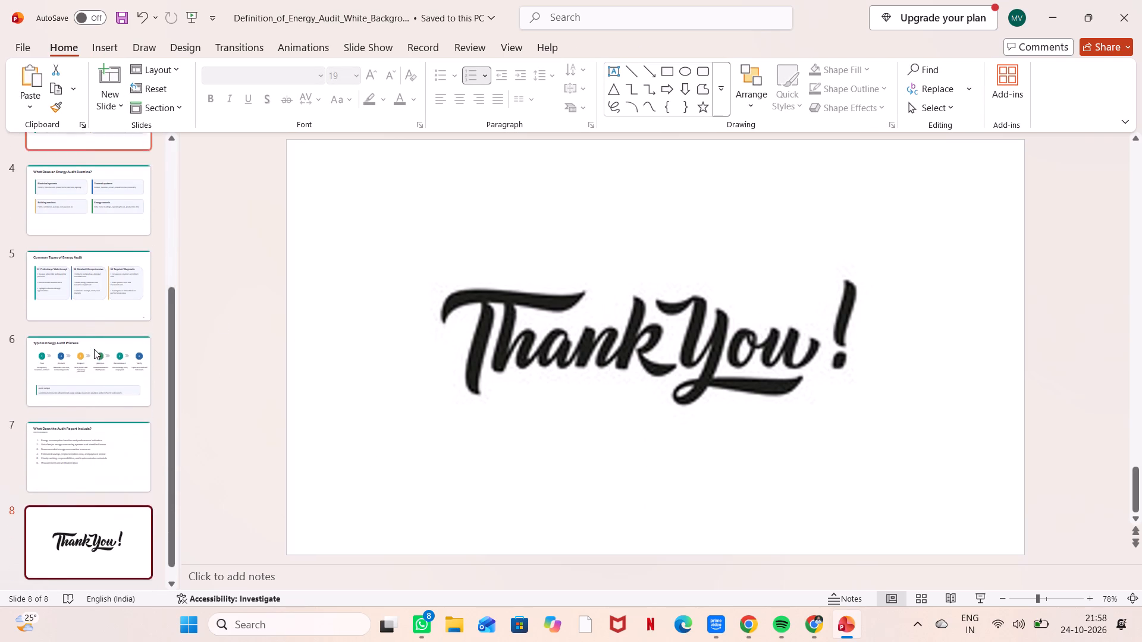
scroll(94, 349, down, 3)
scroll(94, 349, up, 4)
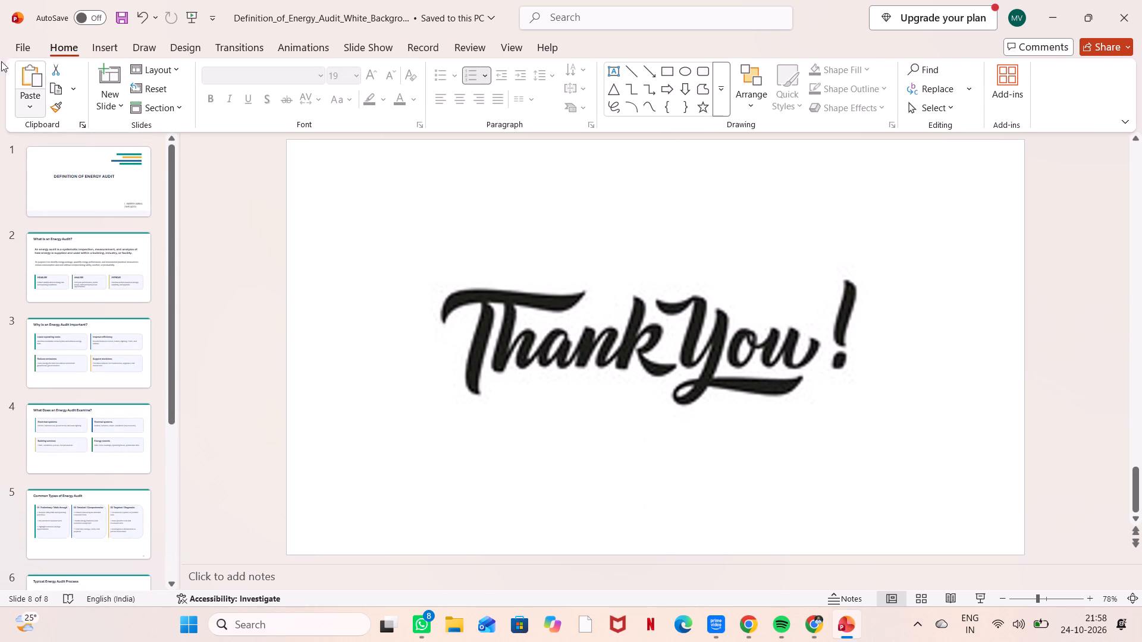
Save a copy of the presentation in the EECA folder inside the "7th semister" folder on the Desktop.
click(15, 47)
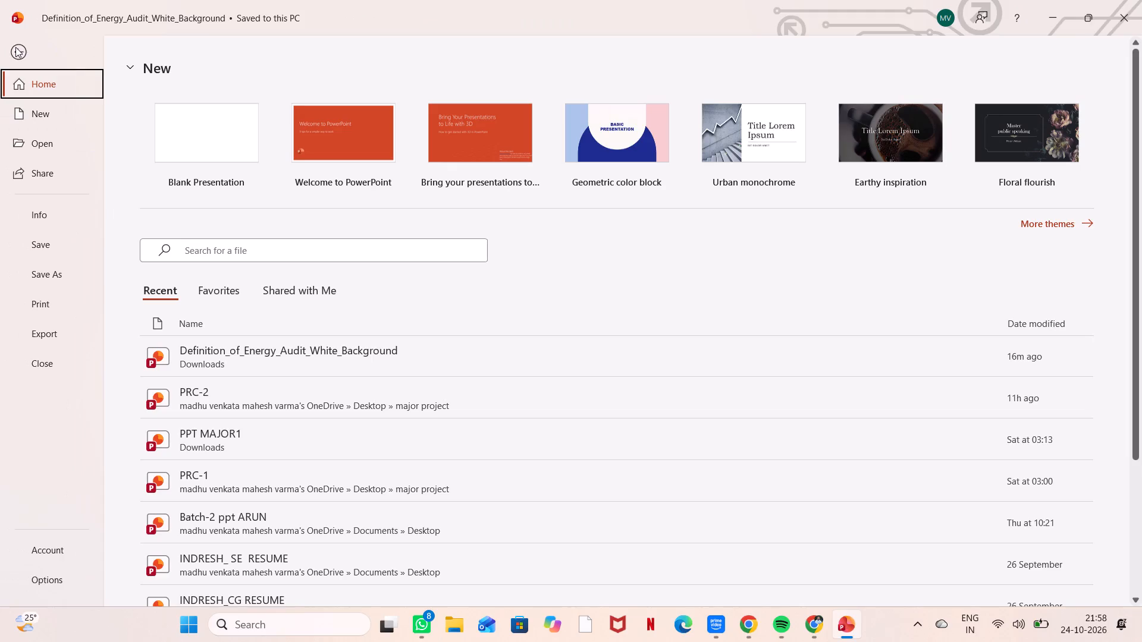
click(52, 270)
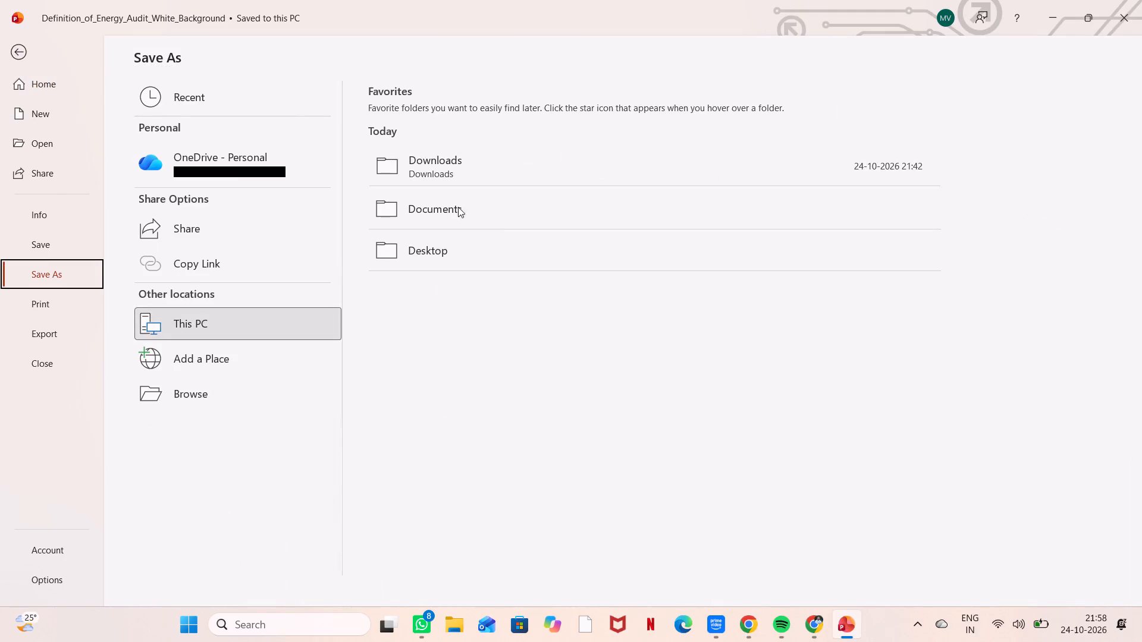
double_click(437, 244)
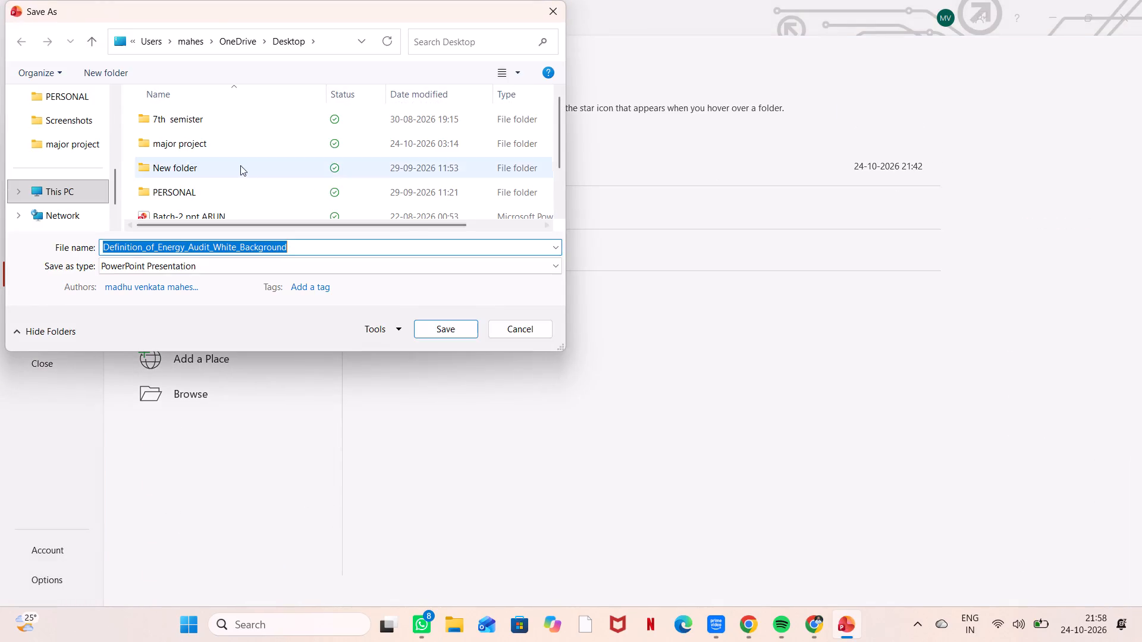
double_click(207, 121)
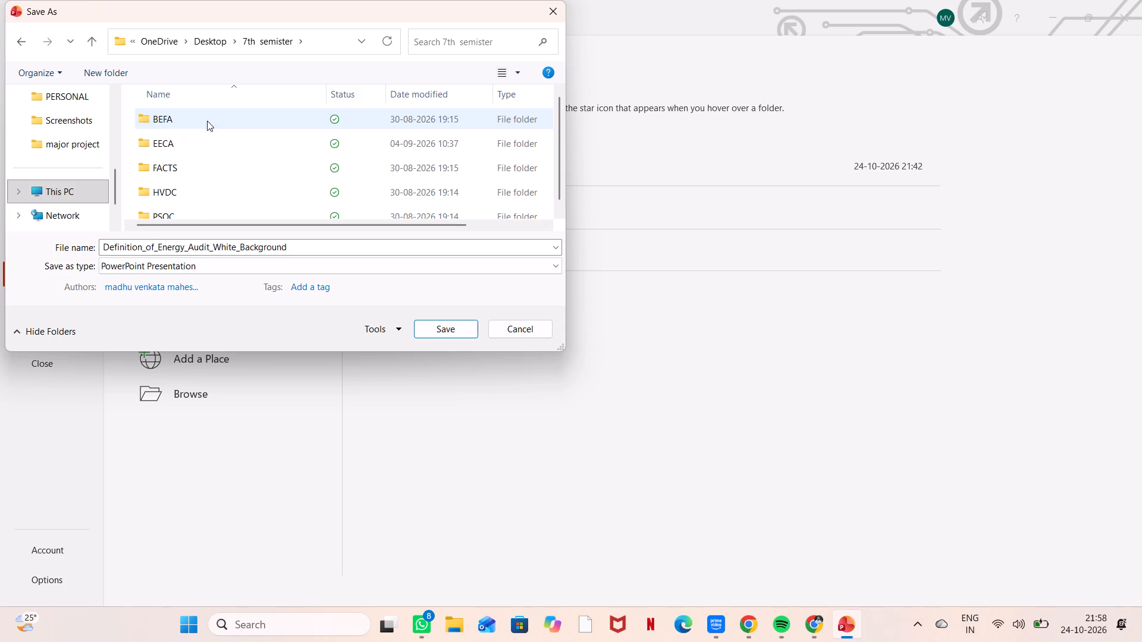
double_click(188, 146)
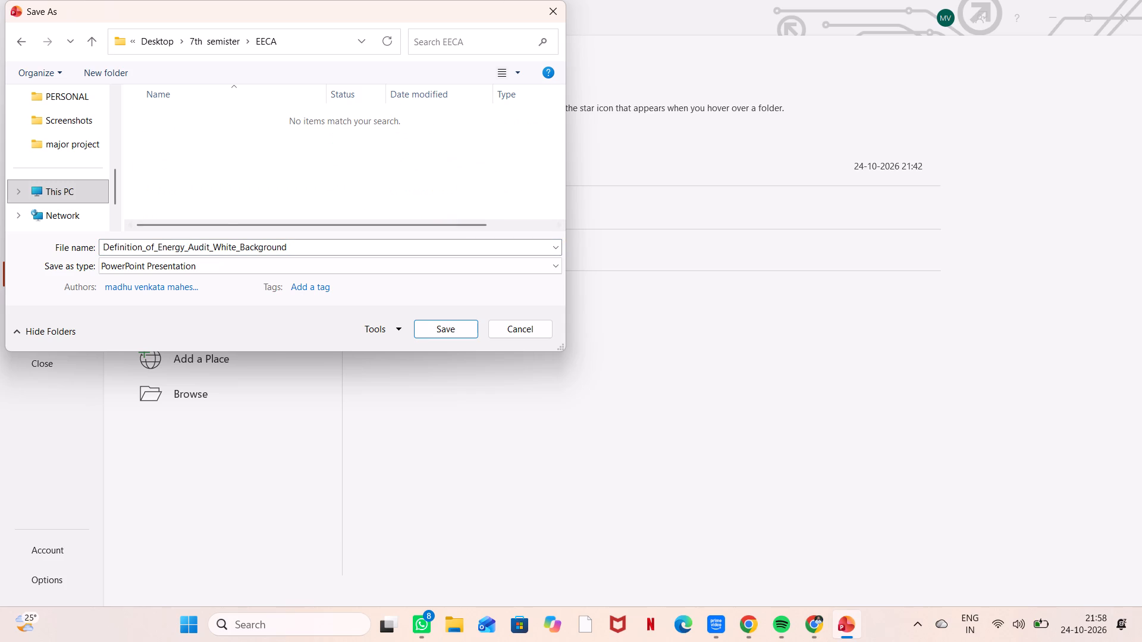
Replace the file name with the student roll number followed by " - EECA" and save the presentation in the EECA folder.
drag(300, 240, 138, 232)
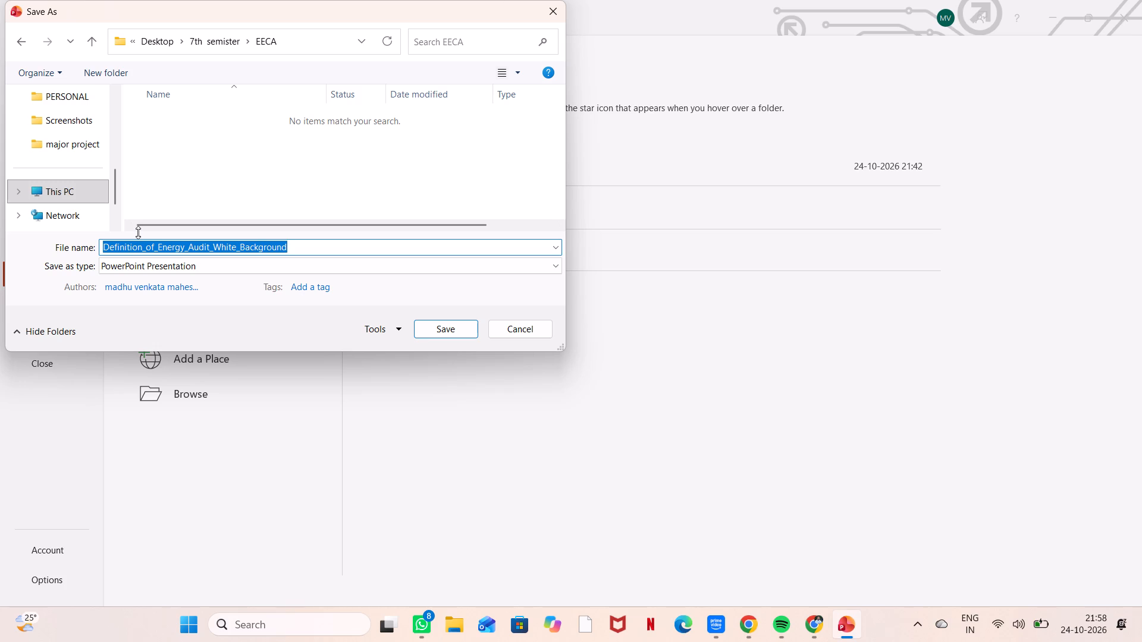
key(BackSpace)
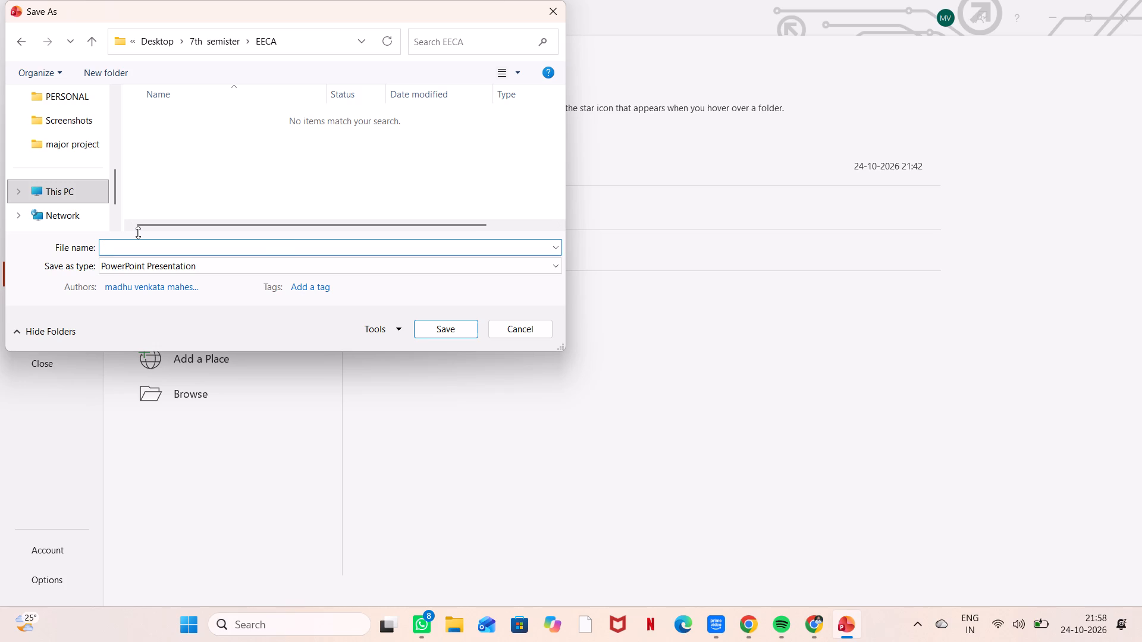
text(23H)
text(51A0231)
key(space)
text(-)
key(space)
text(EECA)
click(453, 332)
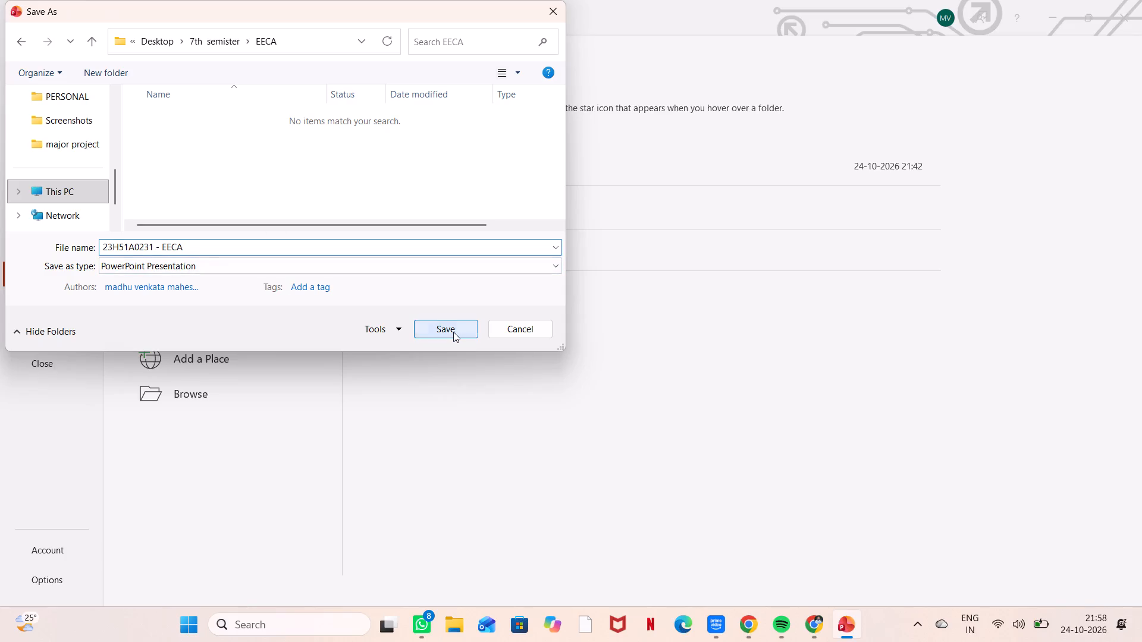